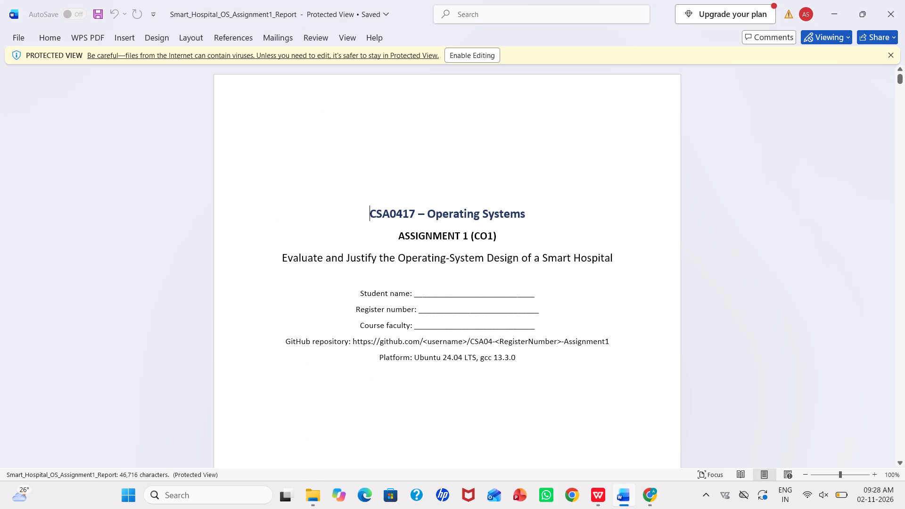
click(464, 44)
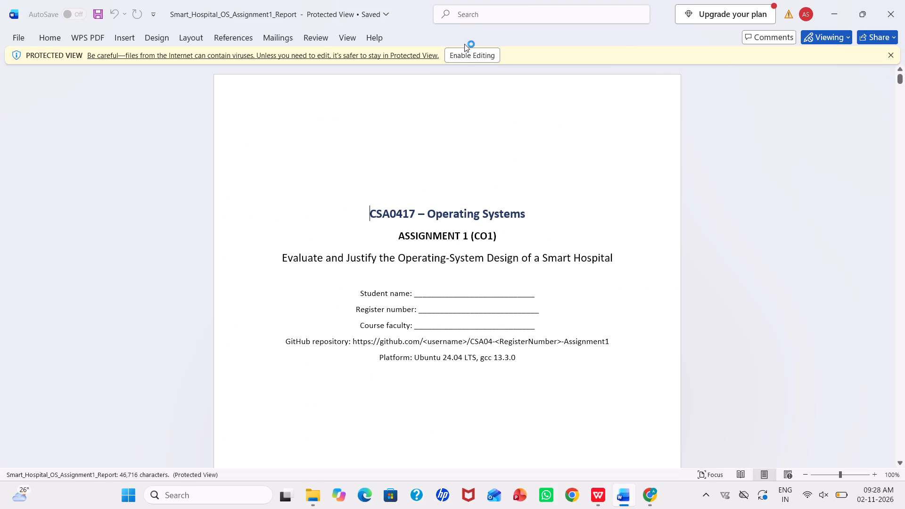
click(463, 52)
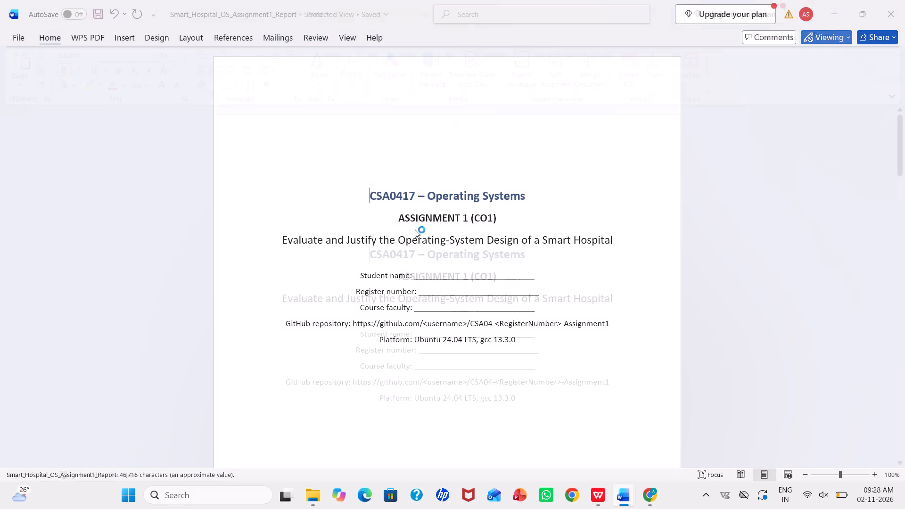
Look through the report's cover page, contents list and Task 1 tables to examine their formatting.
scroll(369, 350, down, 1)
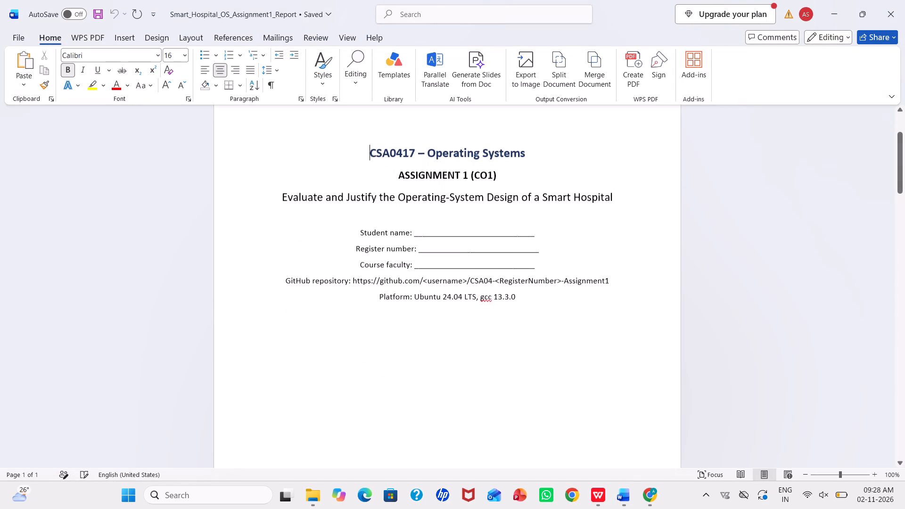
scroll(369, 350, down, 1)
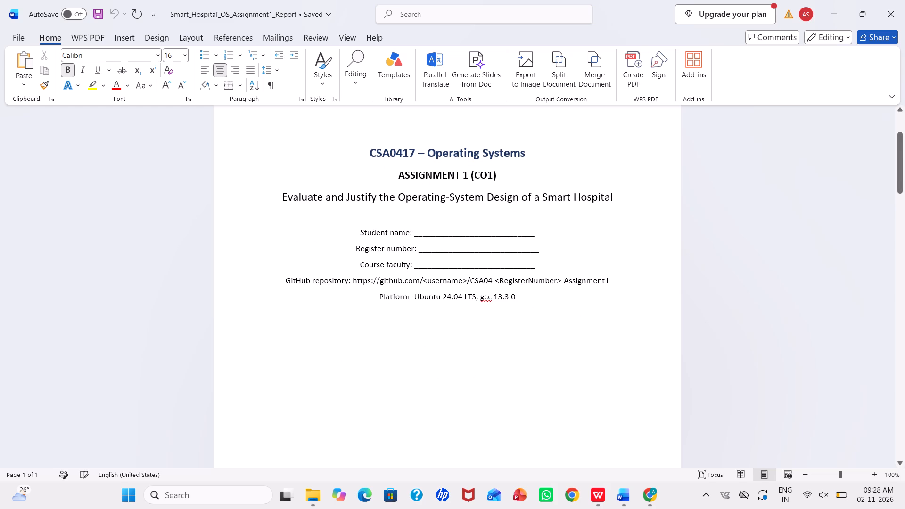
scroll(425, 402, down, 4)
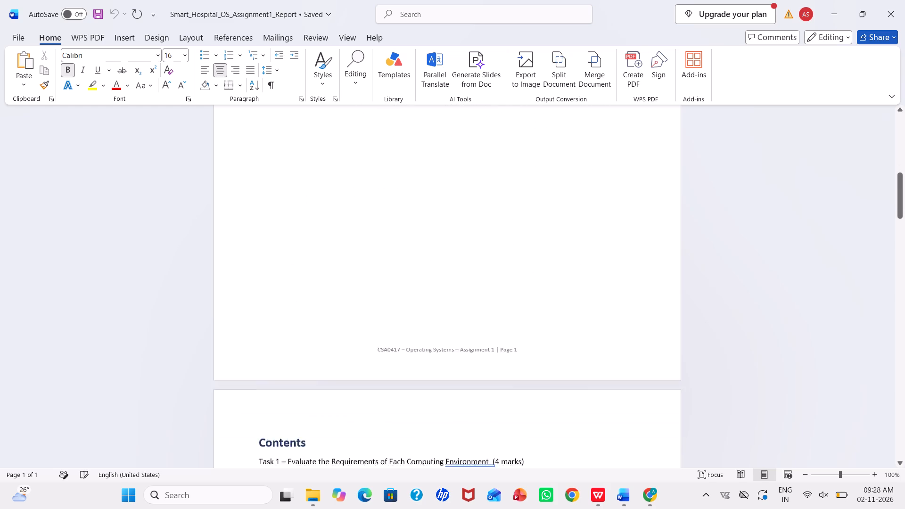
scroll(425, 402, down, 2)
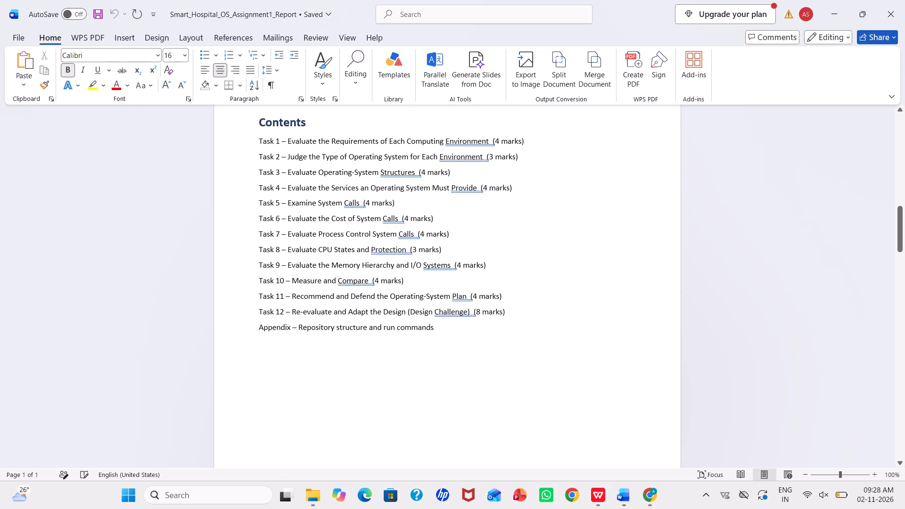
scroll(379, 304, down, 4)
scroll(379, 304, up, 3)
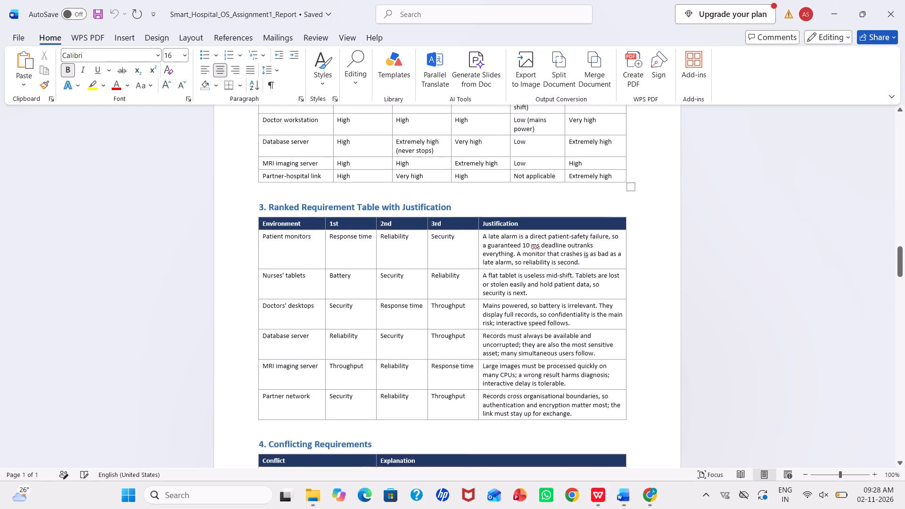
scroll(379, 304, up, 2)
scroll(379, 304, down, 1)
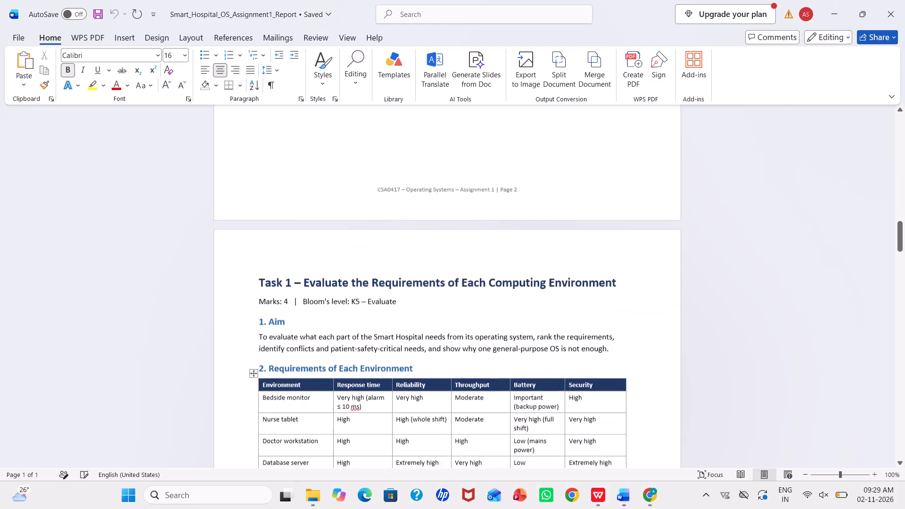
scroll(379, 304, down, 1)
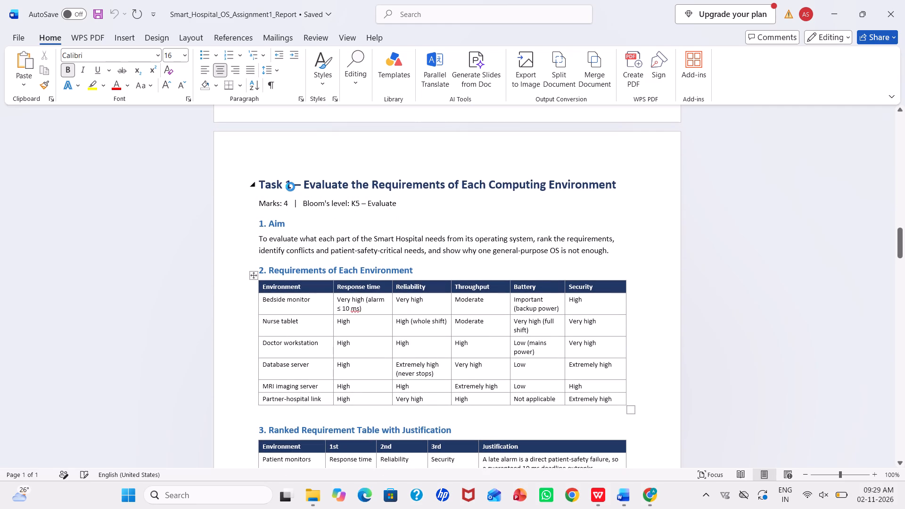
Set the font colour of the entire report's text to black.
drag(261, 184, 351, 419)
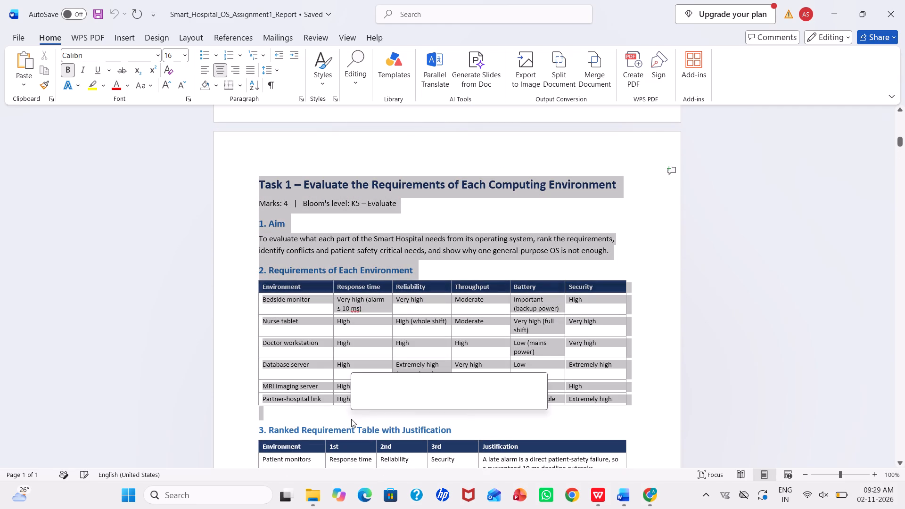
key(ctrl+a)
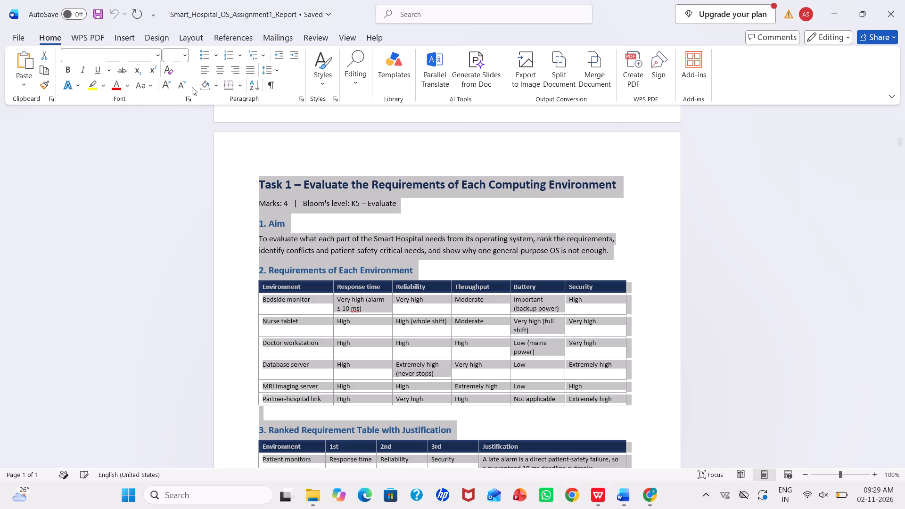
click(148, 83)
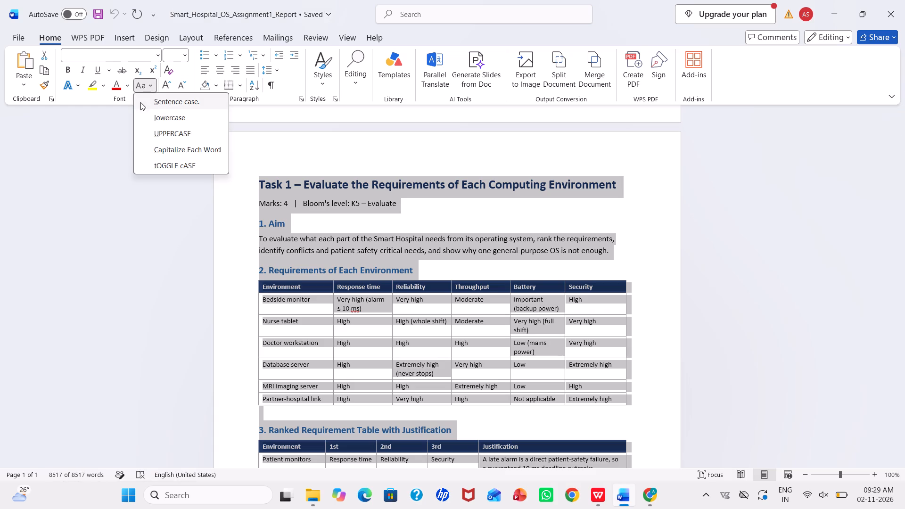
click(125, 81)
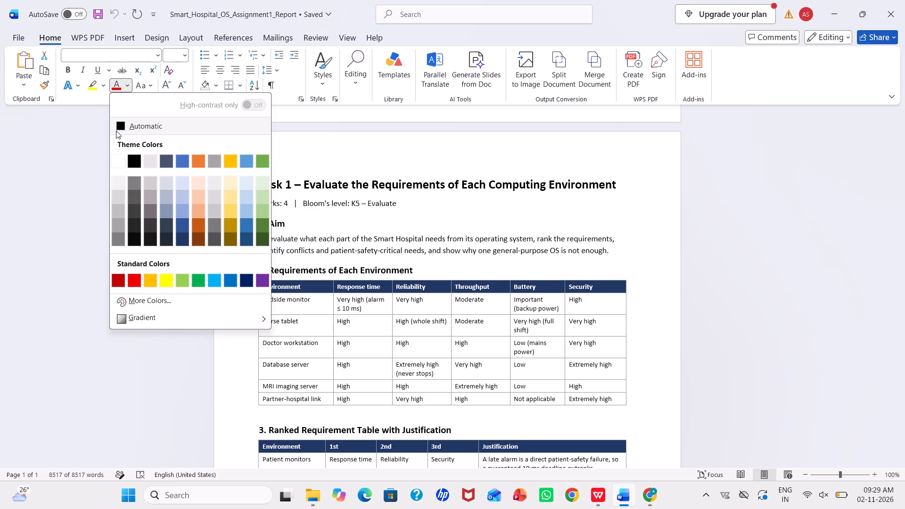
click(135, 158)
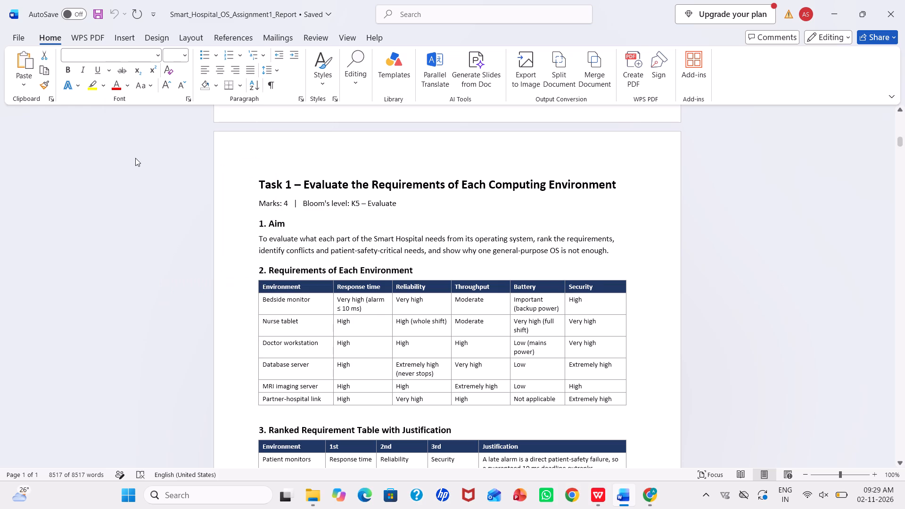
click(226, 234)
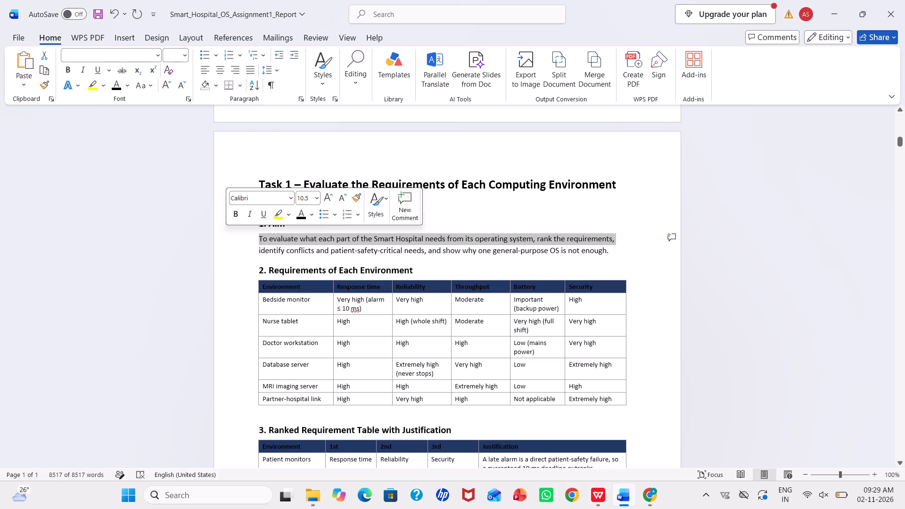
Examine the recoloured text and tables from the cover page through the start of Task 2.
scroll(277, 320, down, 1)
click(227, 266)
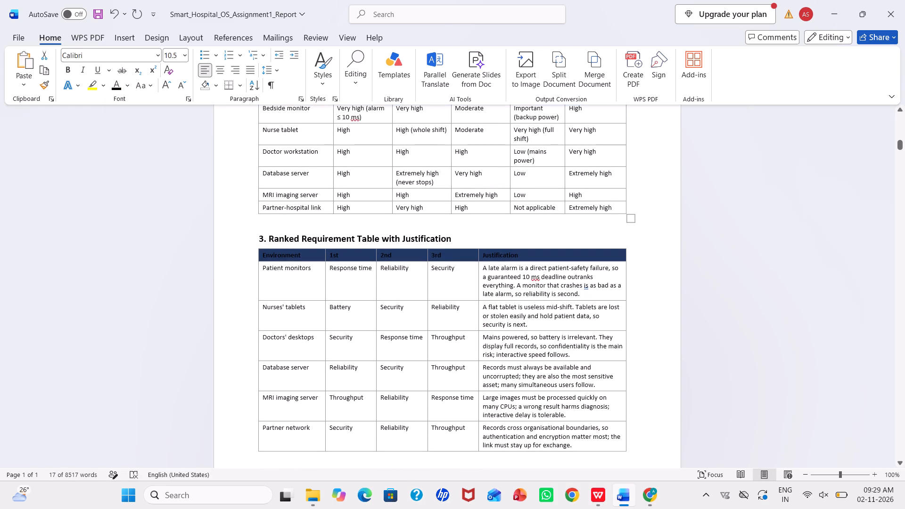
scroll(241, 299, up, 3)
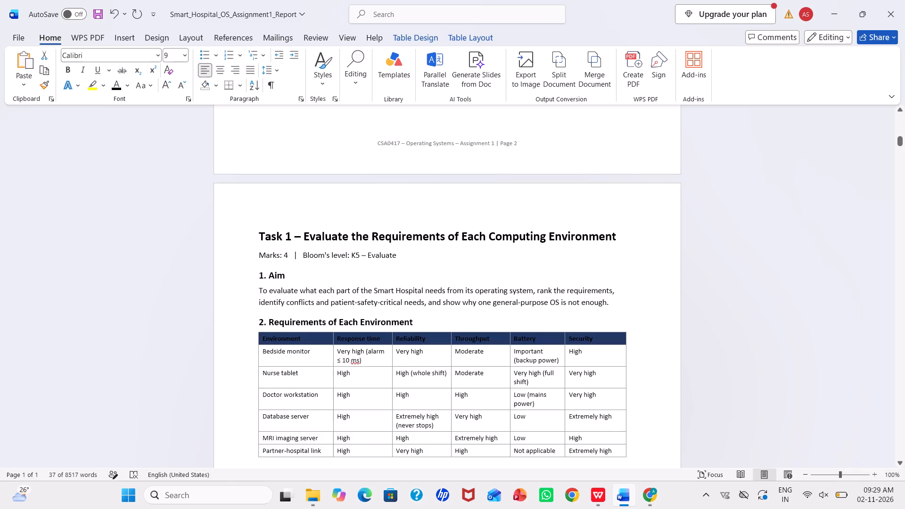
scroll(248, 261, up, 11)
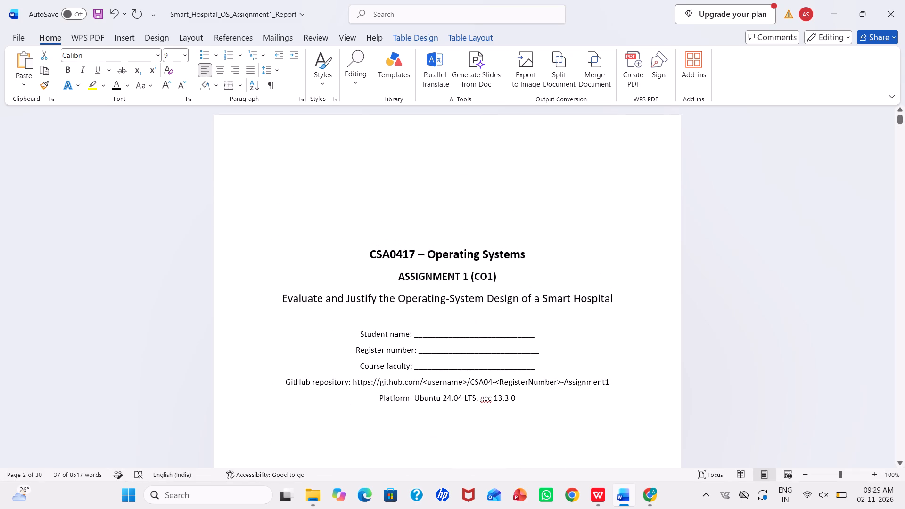
scroll(368, 291, down, 3)
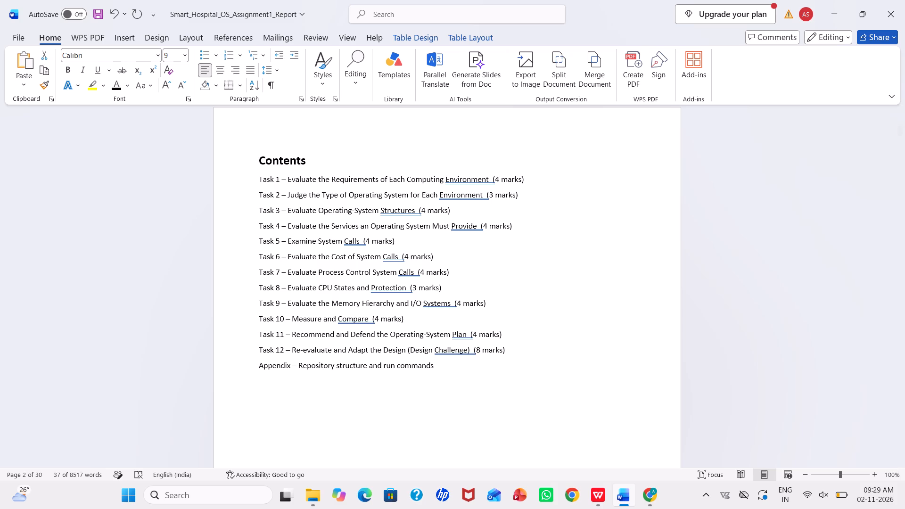
scroll(449, 240, down, 3)
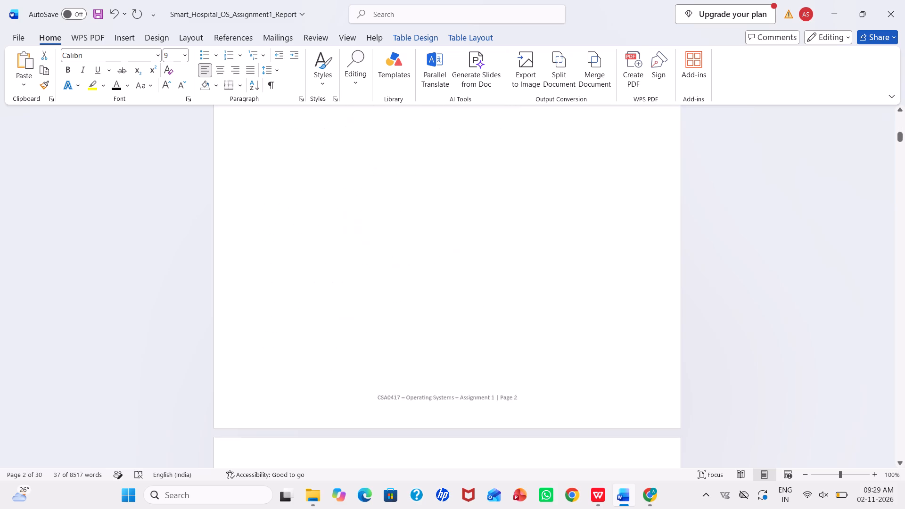
scroll(449, 240, down, 2)
scroll(449, 240, up, 1)
scroll(449, 240, down, 1)
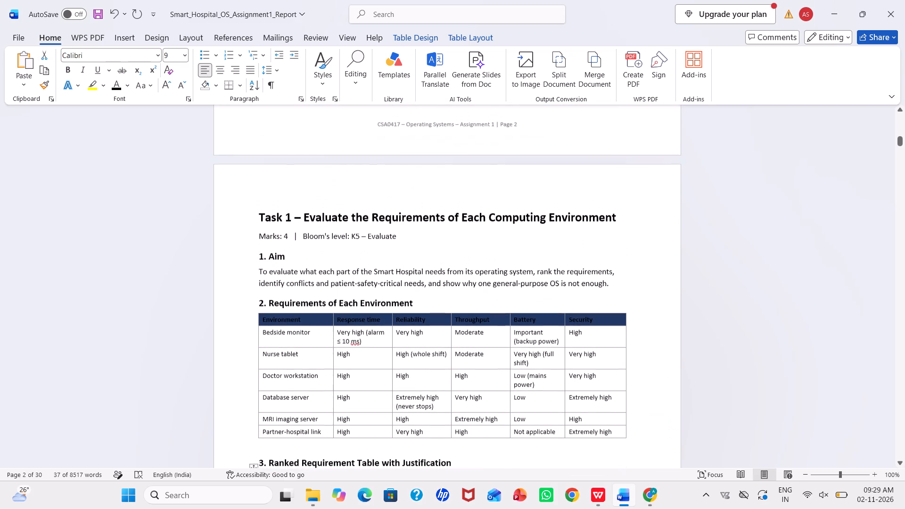
scroll(449, 240, down, 1)
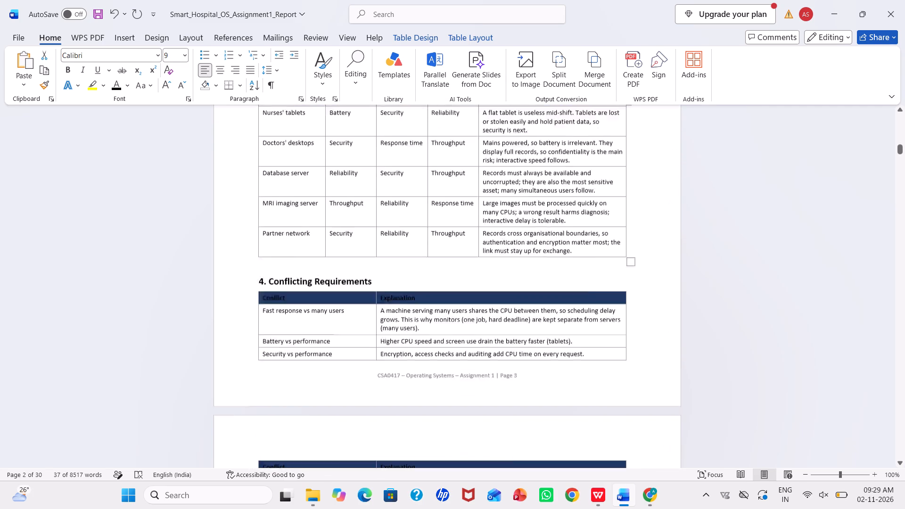
click(237, 219)
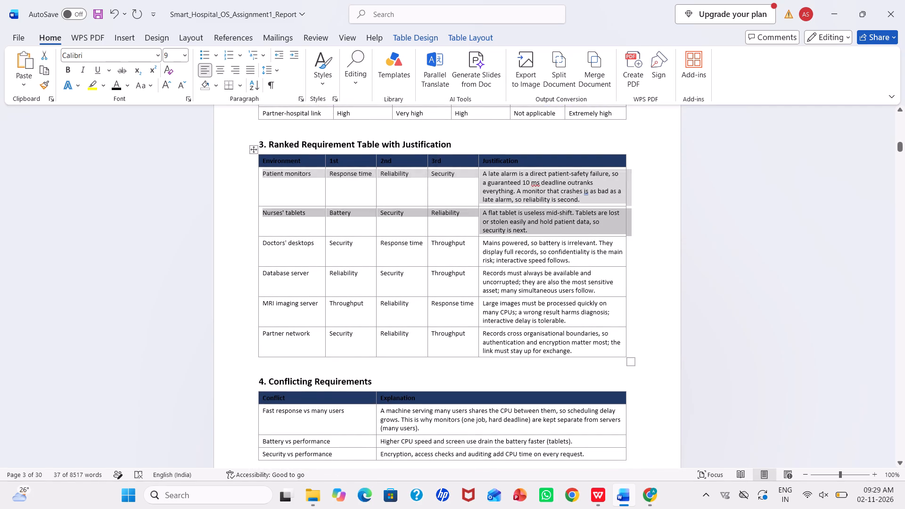
scroll(251, 278, down, 5)
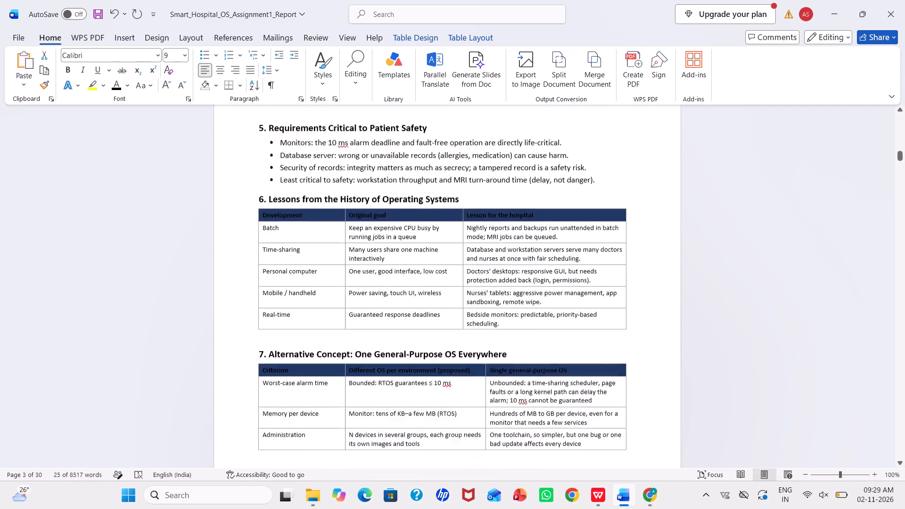
scroll(251, 278, down, 5)
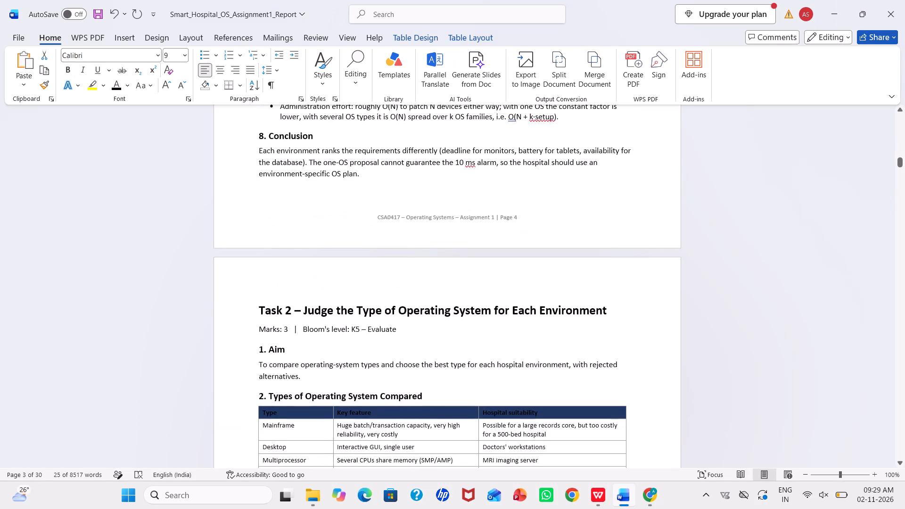
Set the line spacing of the entire report to 1.5.
scroll(251, 278, up, 3)
drag(275, 187, 320, 355)
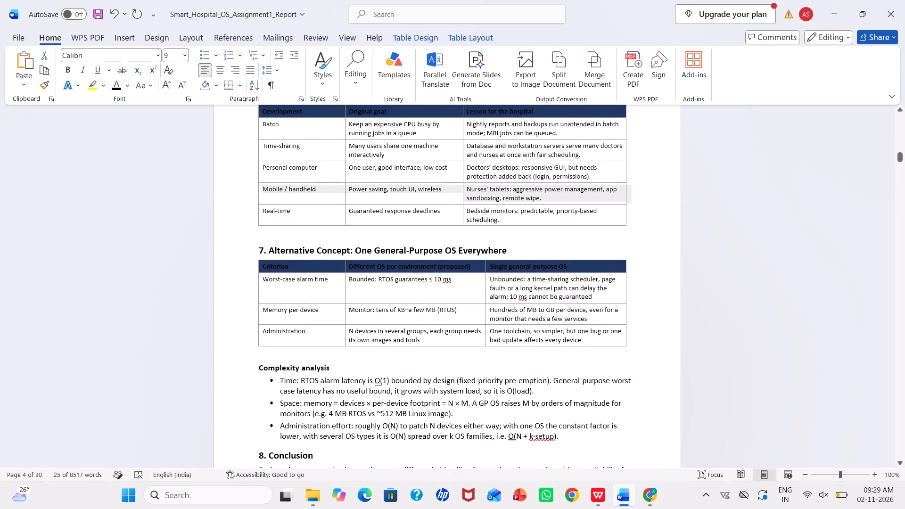
drag(320, 355, 321, 365)
key(ctrl+a)
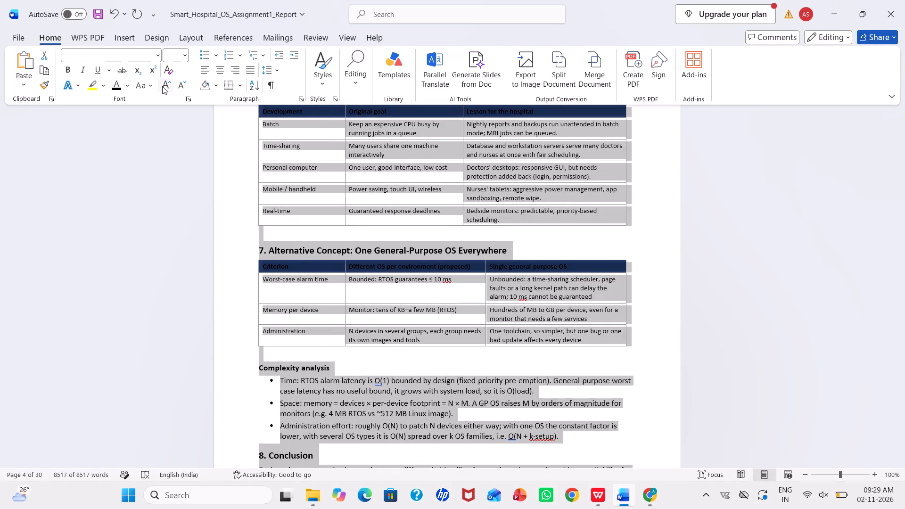
click(172, 56)
click(273, 72)
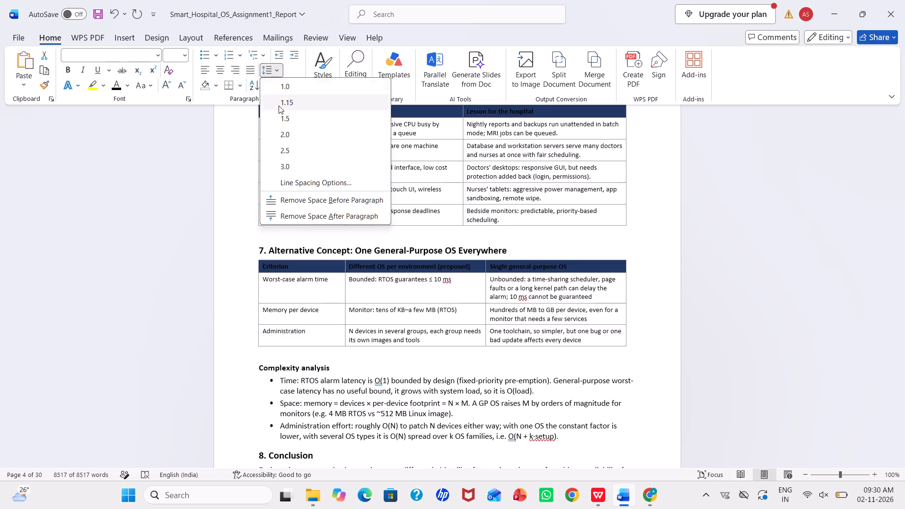
click(280, 117)
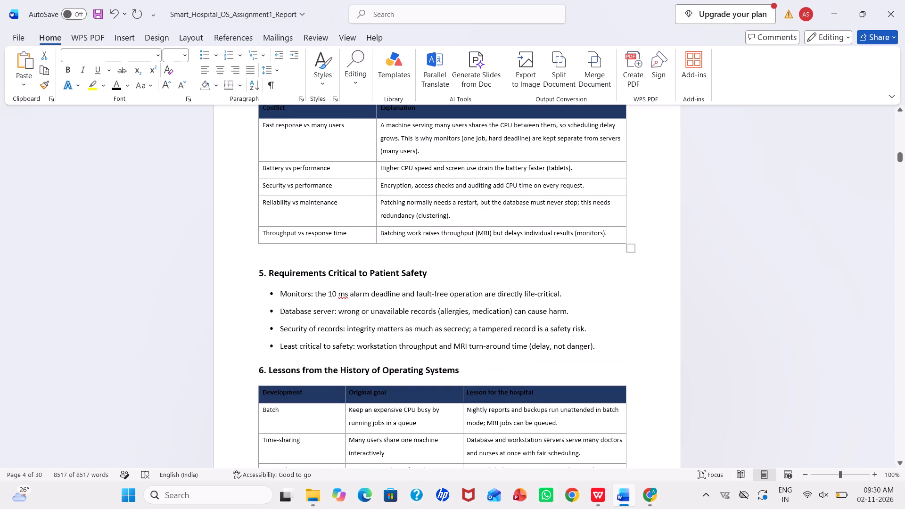
click(184, 56)
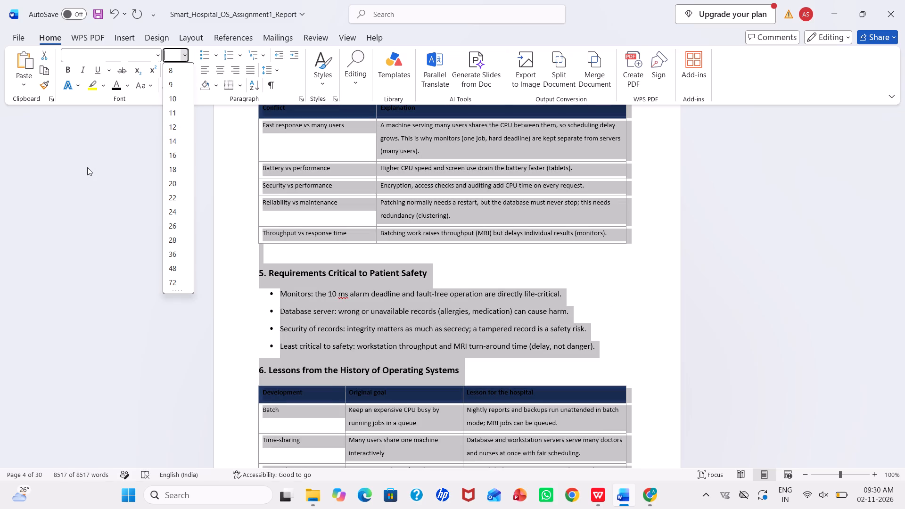
click(87, 167)
Set the font of the entire report to Times New Roman.
scroll(370, 195, up, 17)
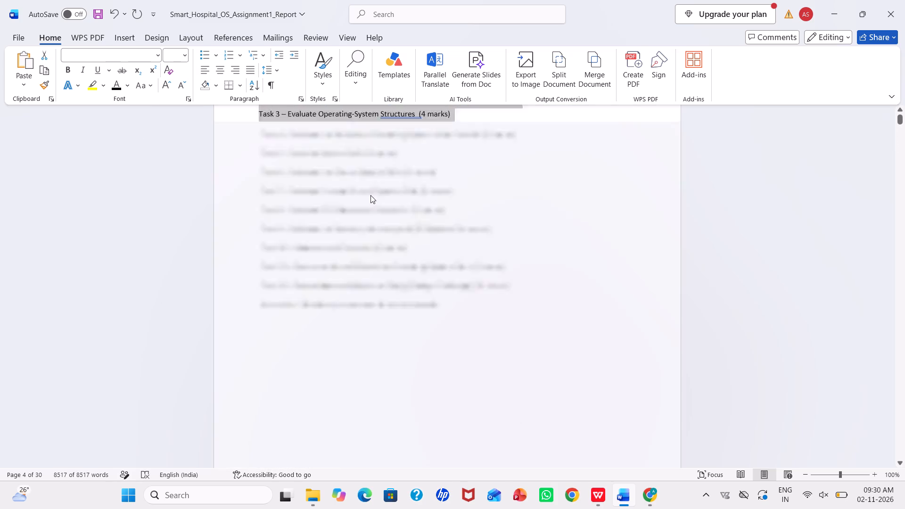
scroll(370, 195, up, 2)
click(327, 227)
scroll(327, 227, down, 3)
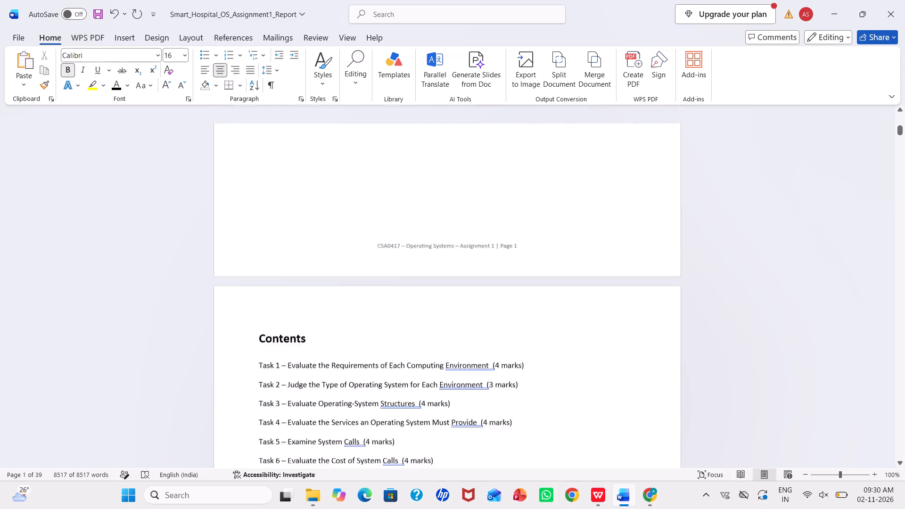
scroll(327, 227, down, 3)
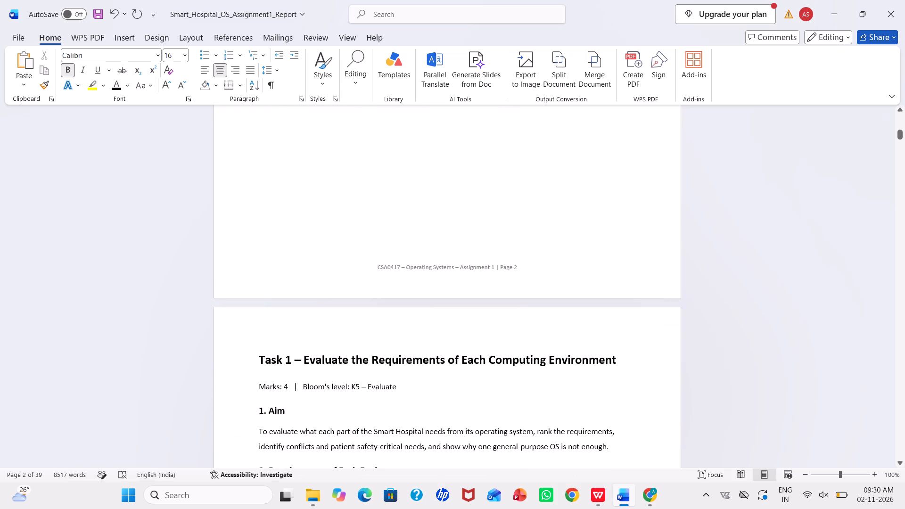
drag(258, 352, 343, 508)
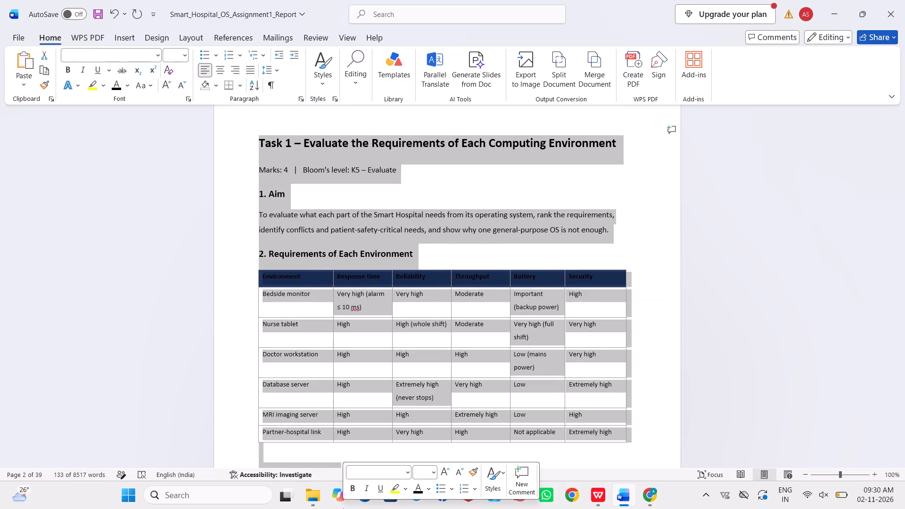
key(ctrl+a)
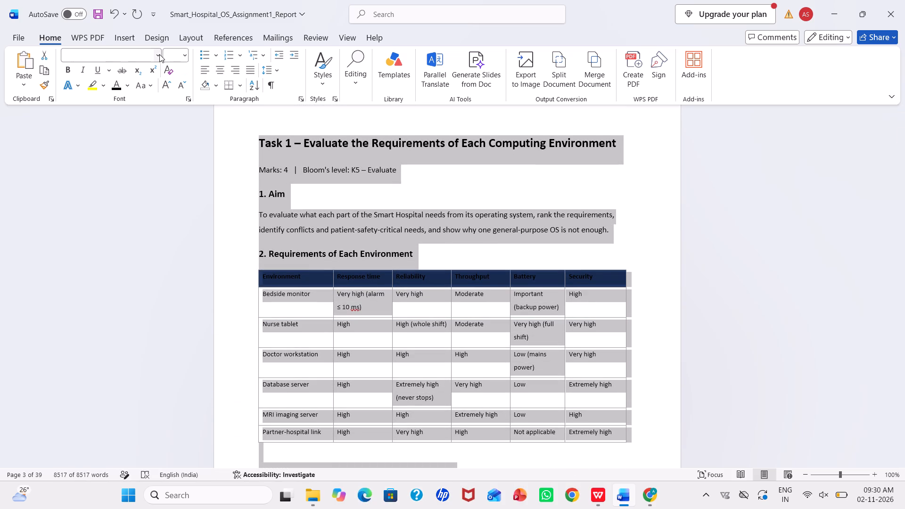
click(159, 54)
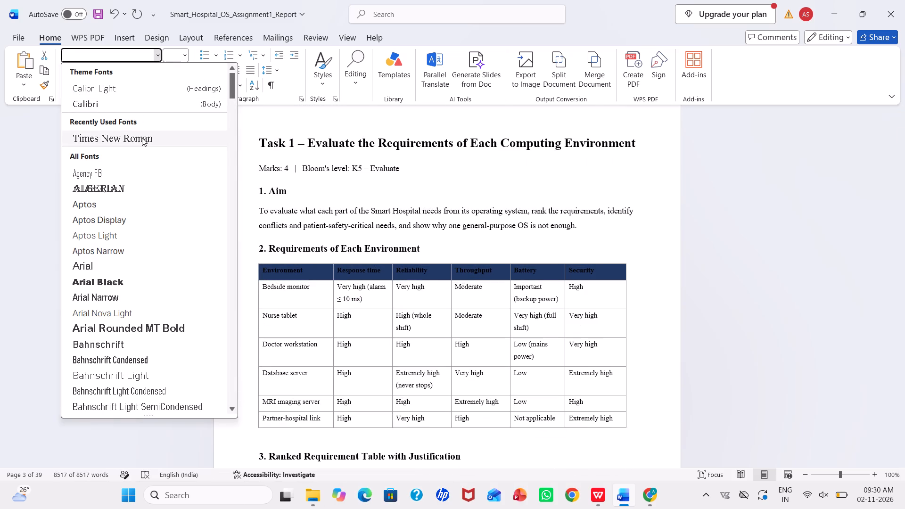
click(142, 138)
click(235, 198)
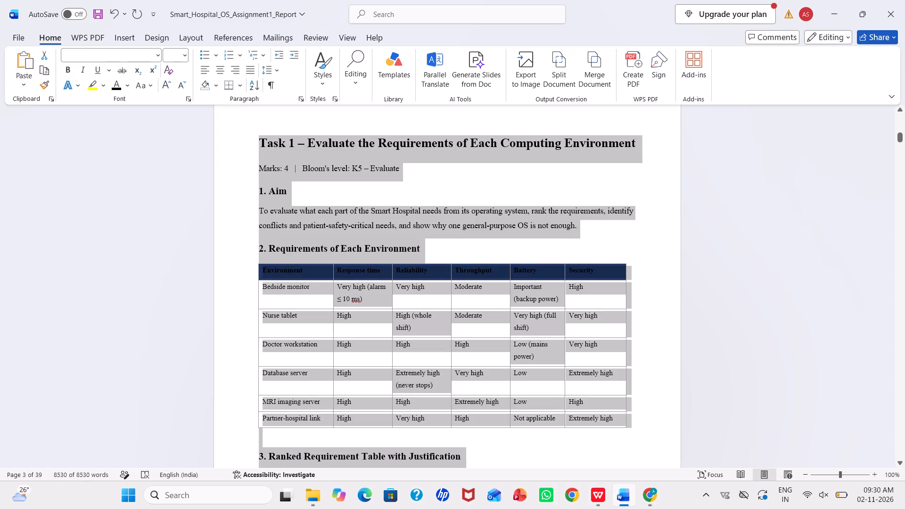
Set the font size of the Marks and Bloom's level line under the Task 1 heading to 12.
click(230, 138)
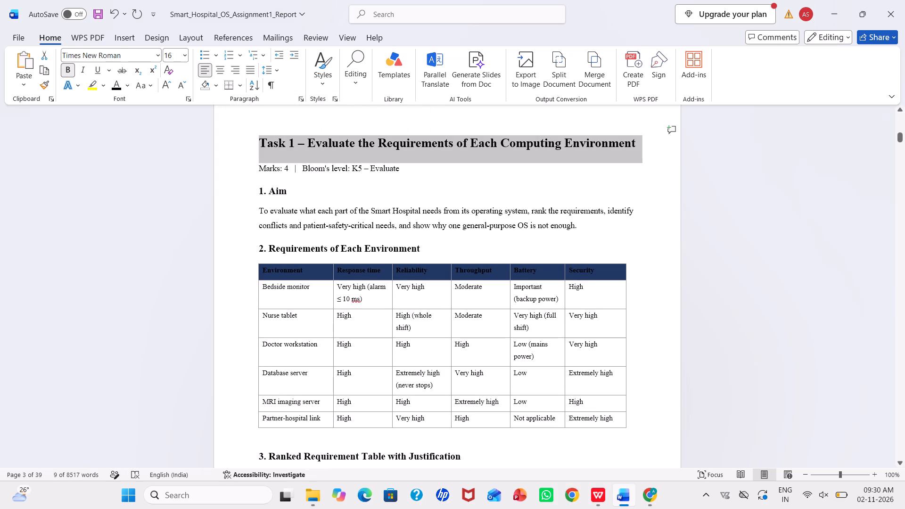
drag(257, 169, 401, 175)
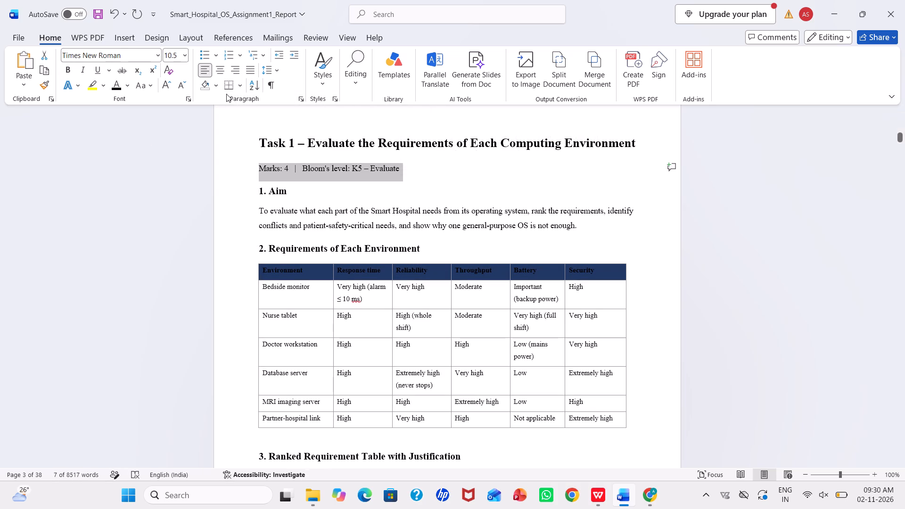
click(176, 51)
text(12)
key(Return)
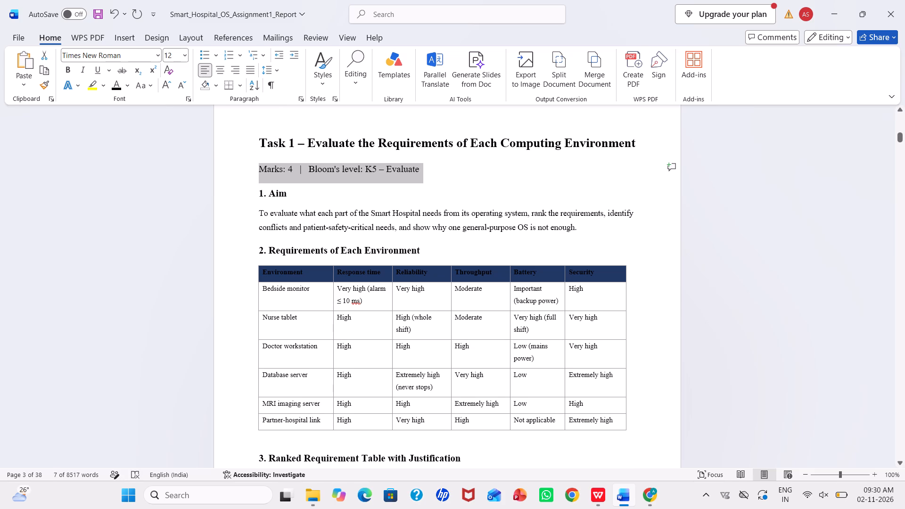
Set the "1. Aim" heading's font size to 14 and the paragraph beneath it to 12.
drag(259, 140, 504, 147)
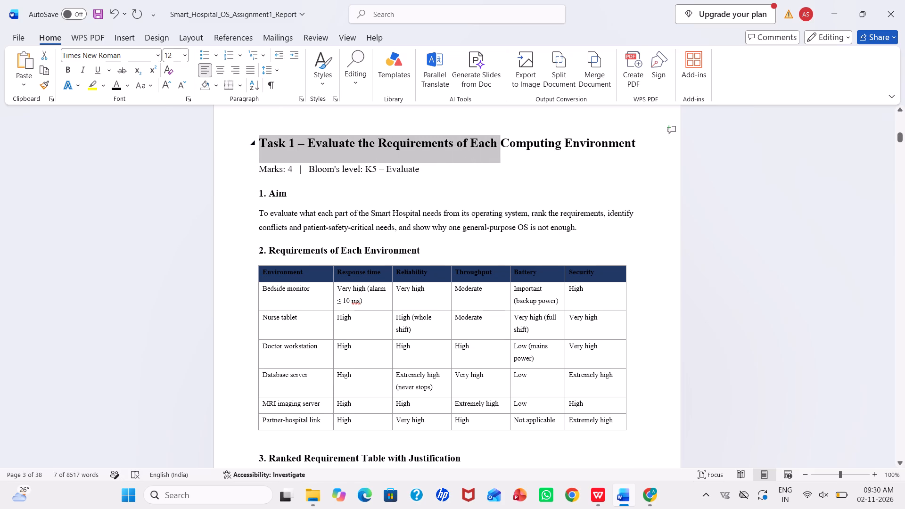
drag(504, 147, 620, 148)
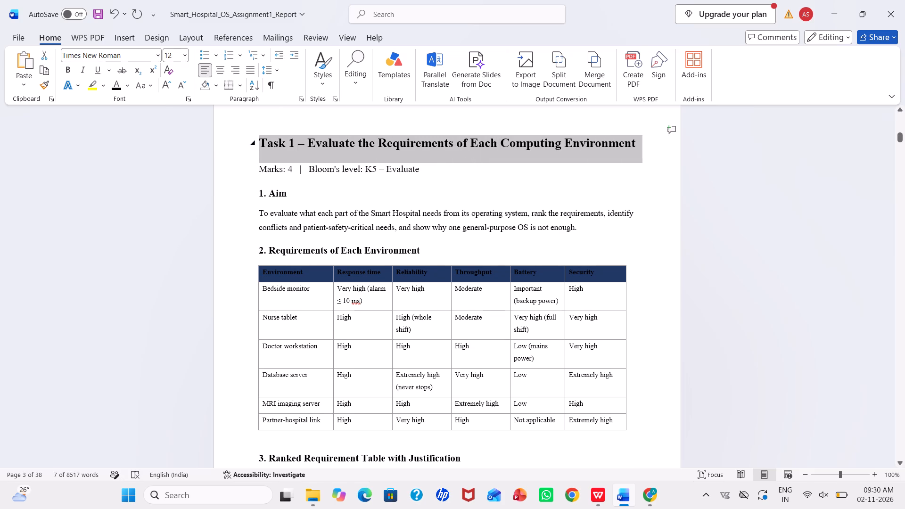
drag(620, 148, 632, 148)
drag(259, 194, 307, 194)
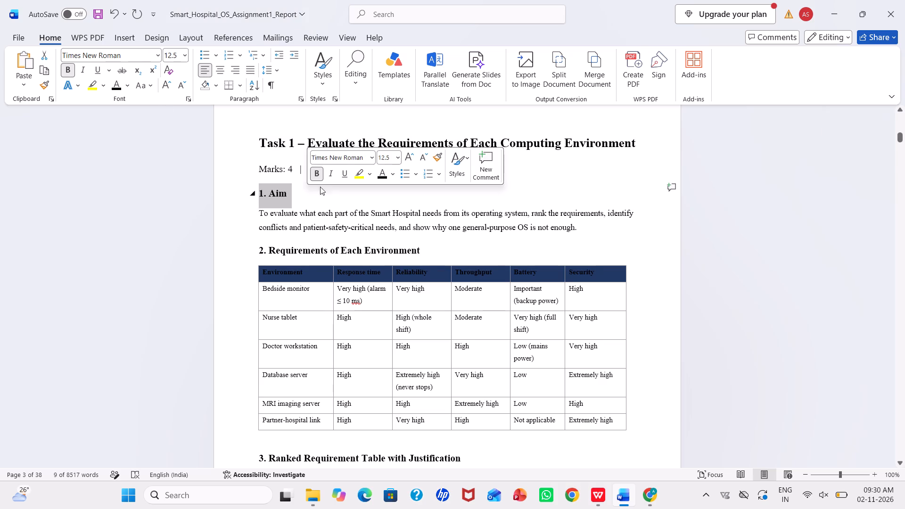
click(411, 154)
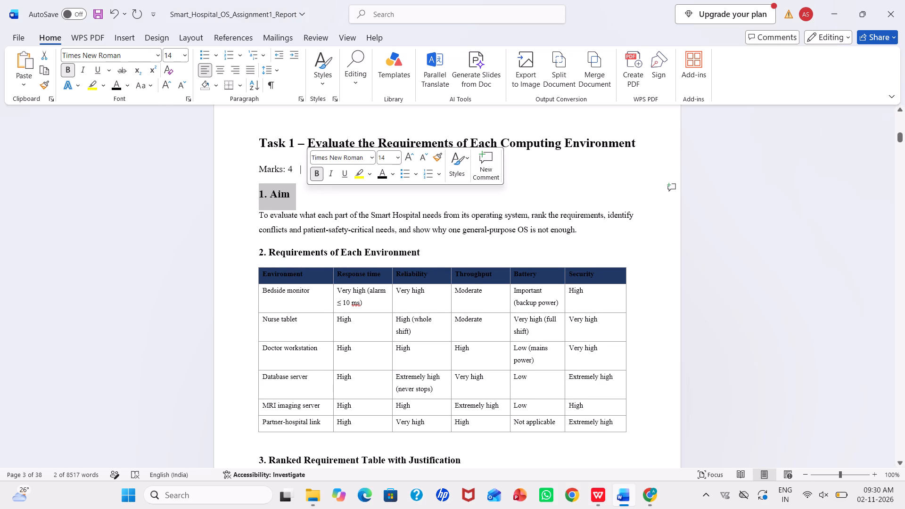
drag(258, 213, 581, 236)
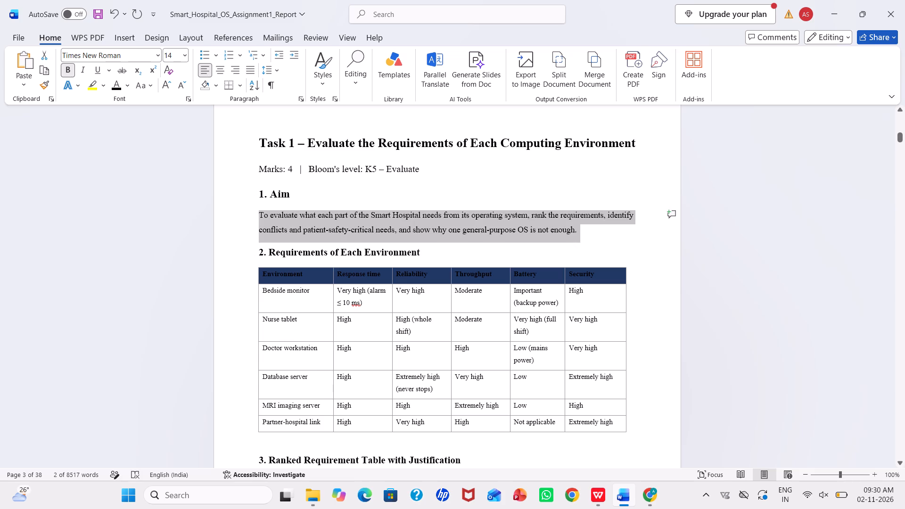
drag(581, 236, 583, 236)
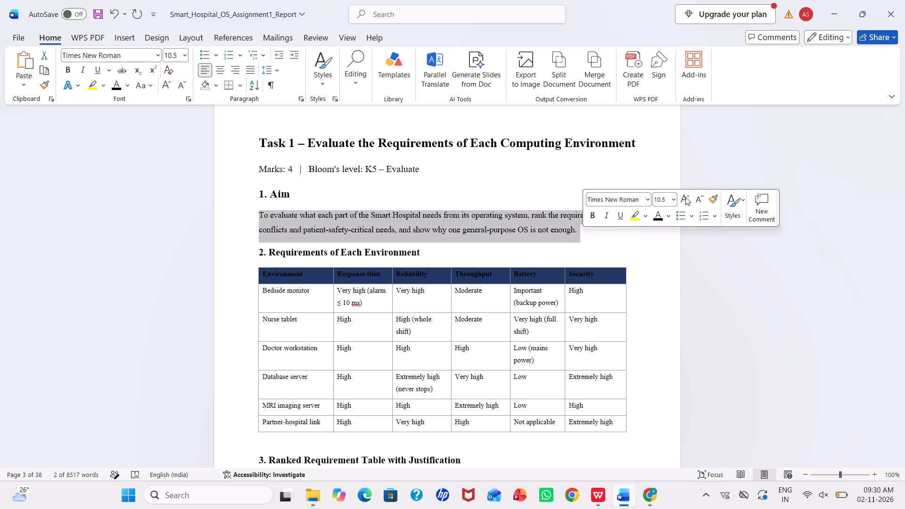
click(685, 197)
click(685, 197)
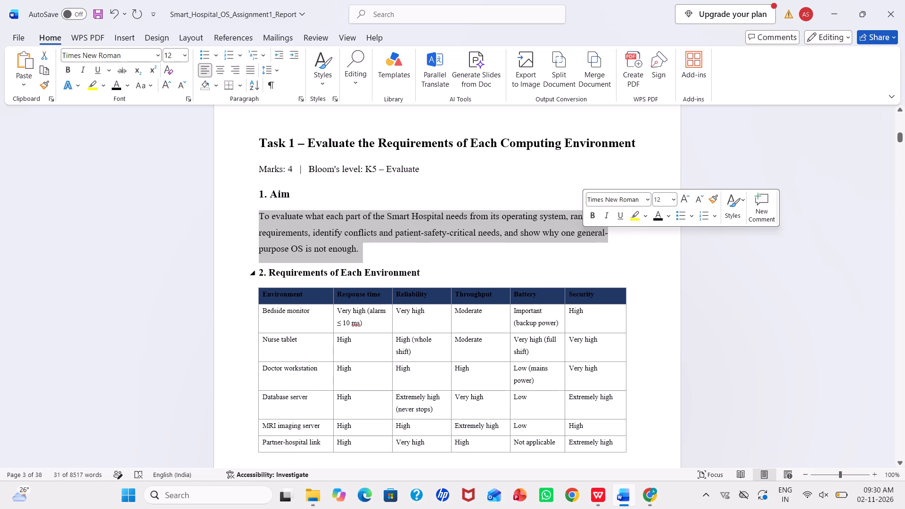
Set the "2. Requirements of Each Environment" heading to font size 14 and all the text in its table to 11.
drag(257, 271, 277, 271)
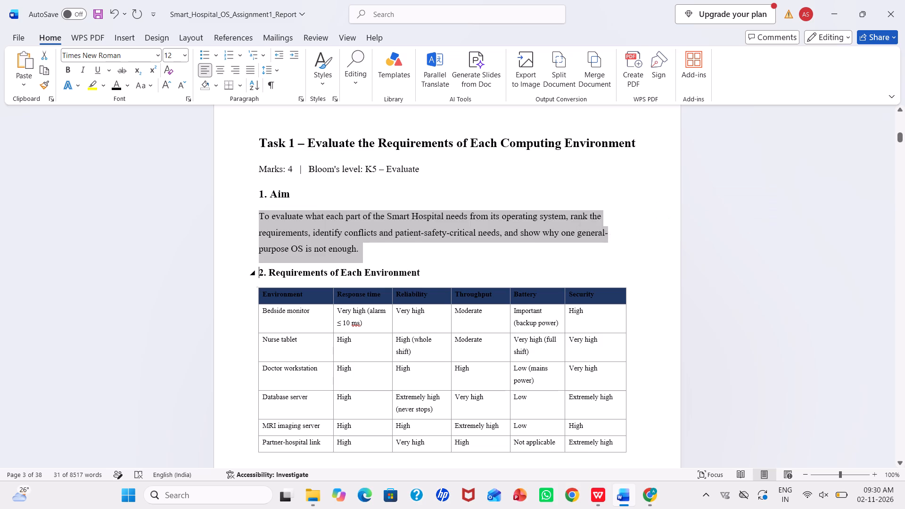
drag(277, 271, 444, 272)
click(549, 232)
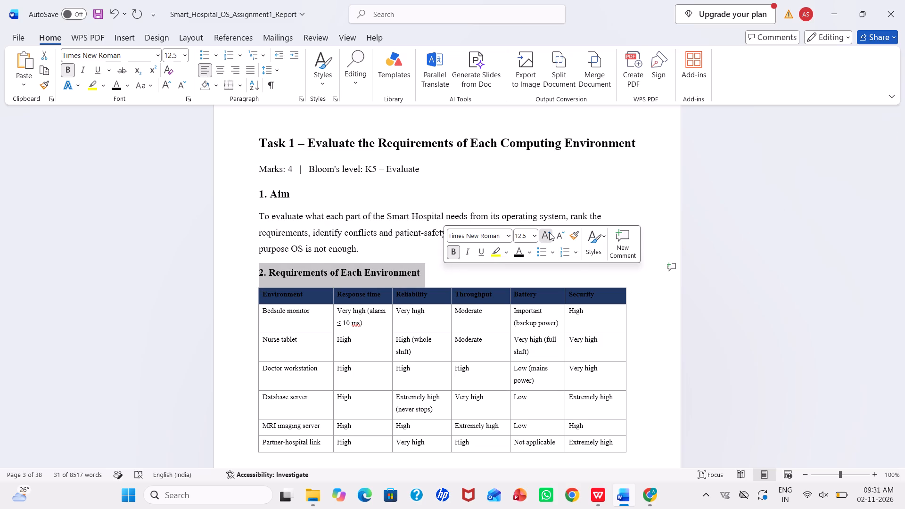
scroll(409, 317, down, 1)
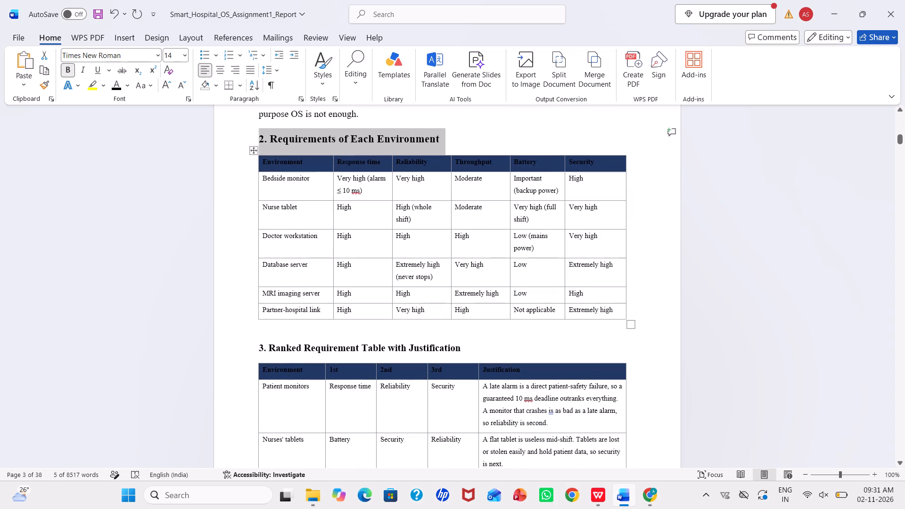
drag(266, 160, 602, 307)
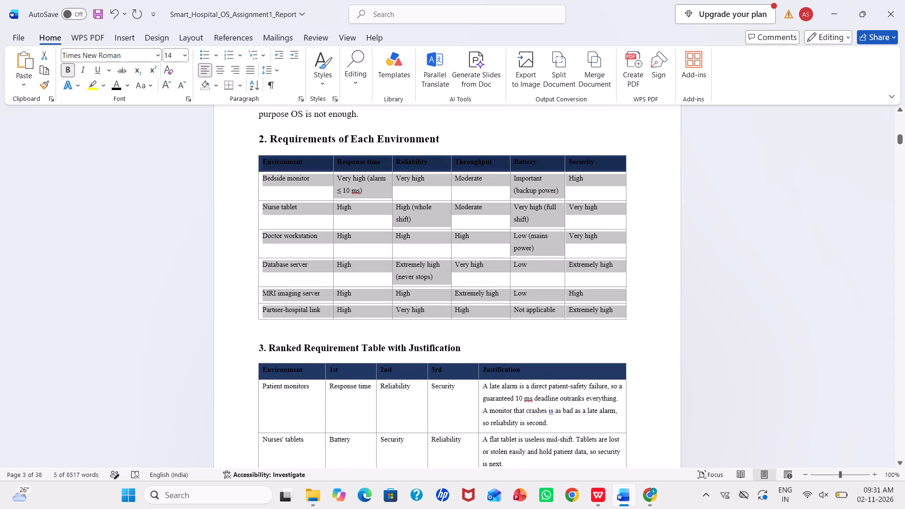
drag(602, 307, 606, 308)
click(692, 267)
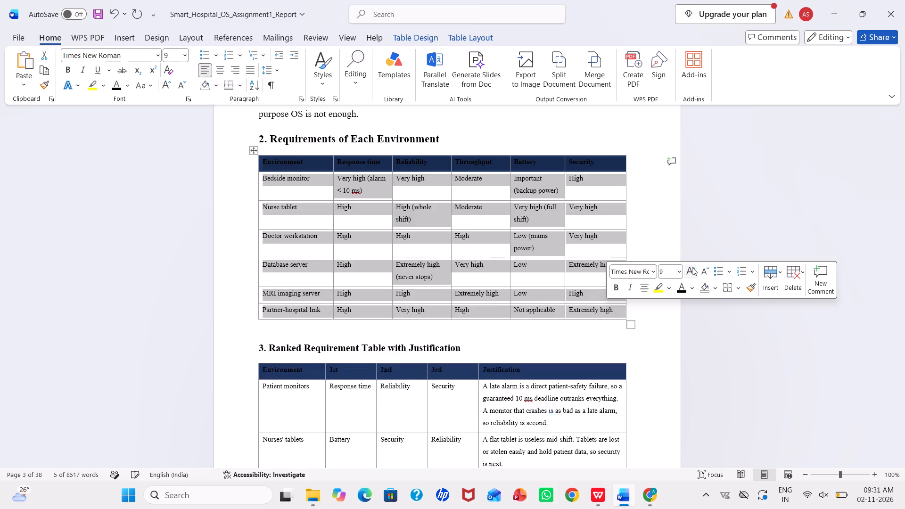
click(692, 267)
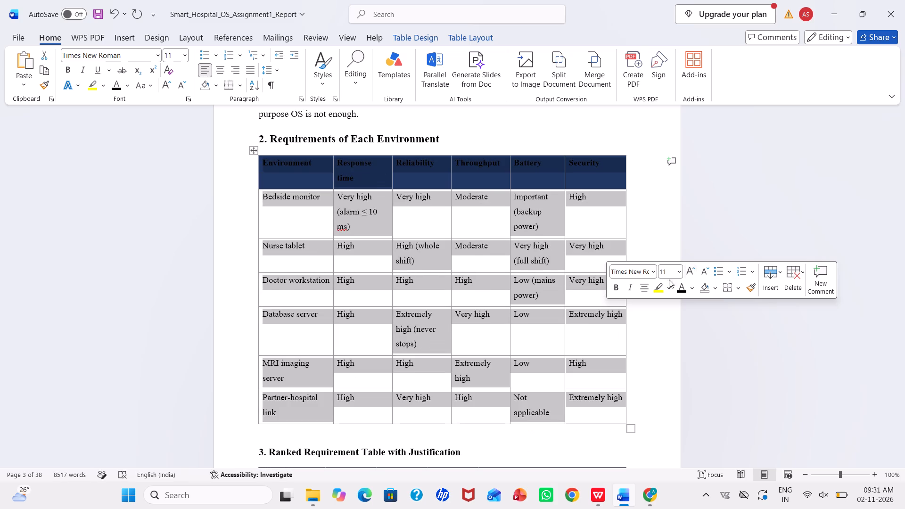
Set the "3. Ranked Requirement Table with Justification" heading to font size 14 and the text of its whole table to 11.
scroll(558, 300, down, 1)
scroll(492, 349, down, 1)
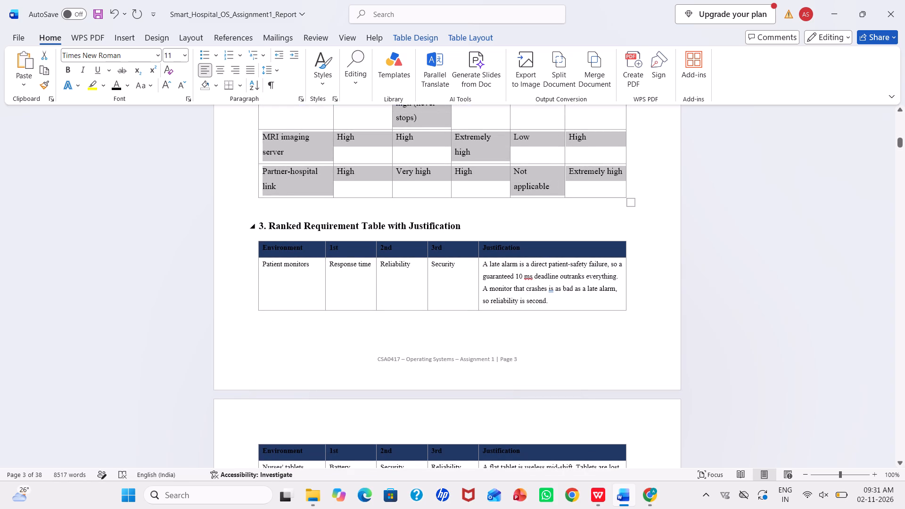
drag(259, 223, 468, 225)
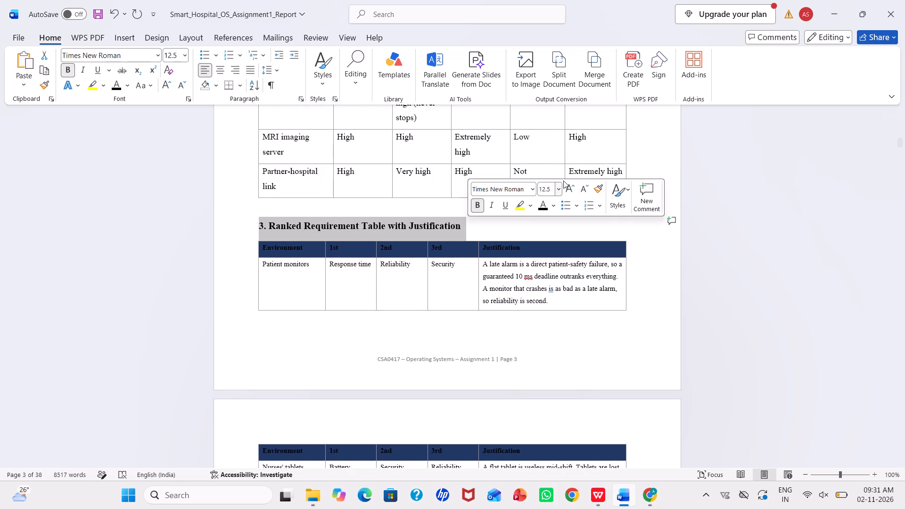
click(573, 186)
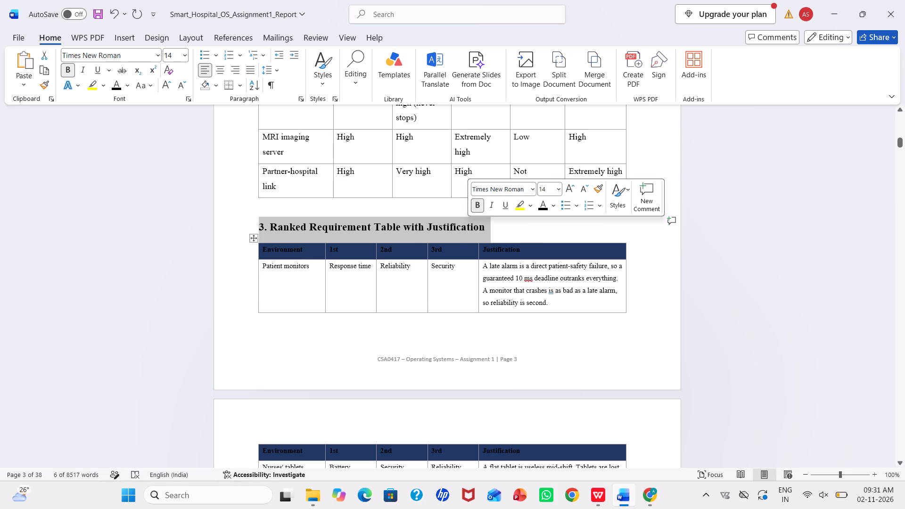
drag(263, 248, 613, 448)
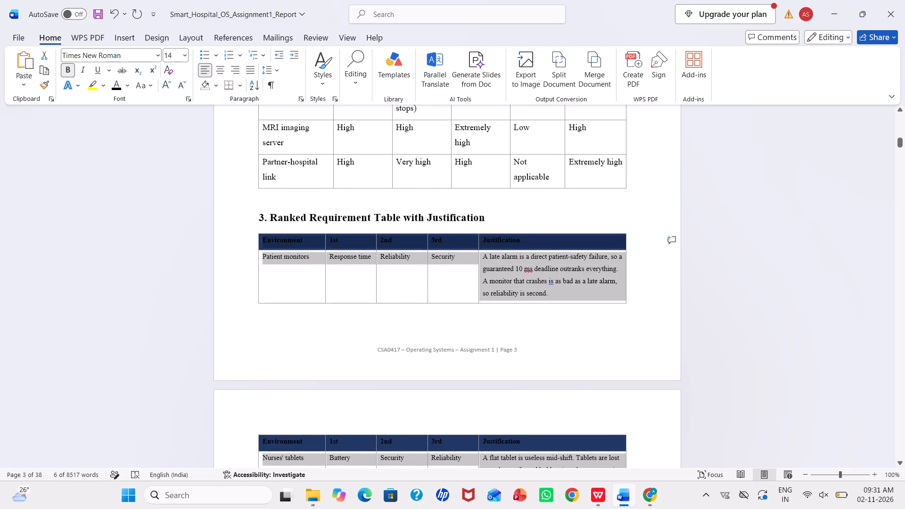
drag(613, 448, 585, 345)
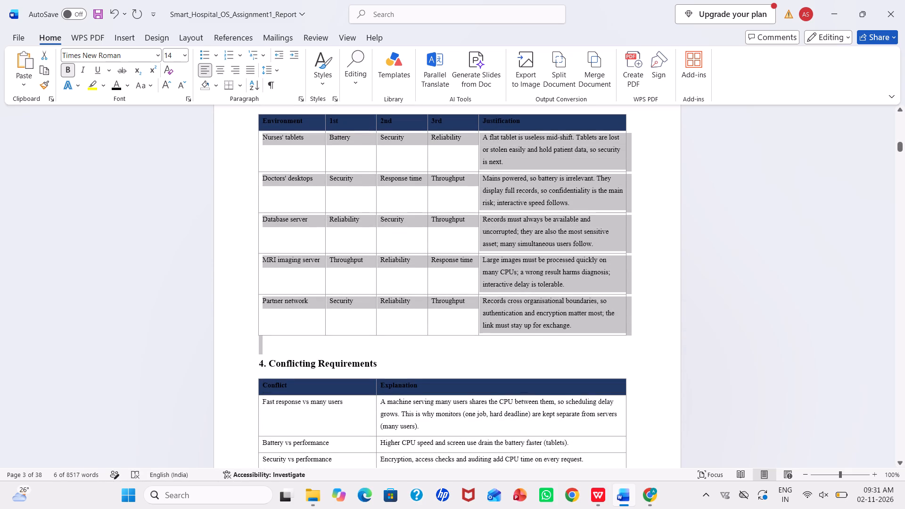
drag(585, 345, 589, 336)
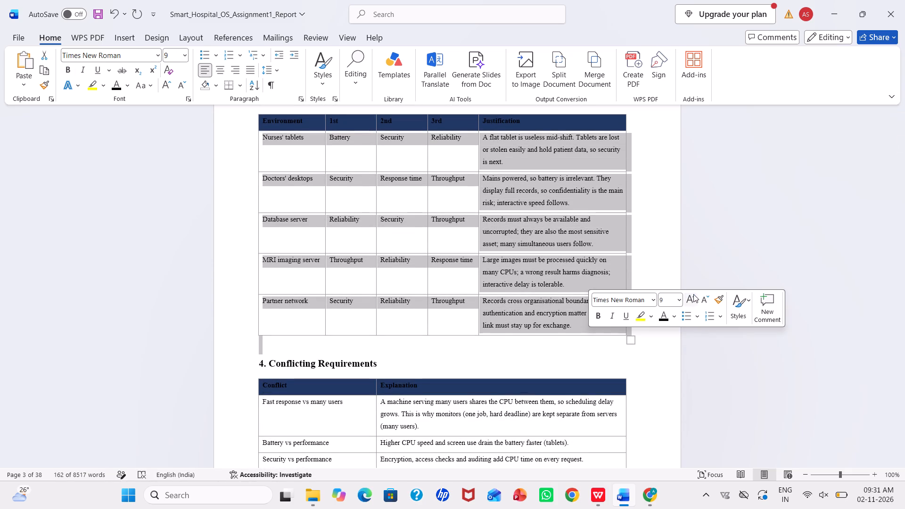
click(693, 294)
click(693, 294)
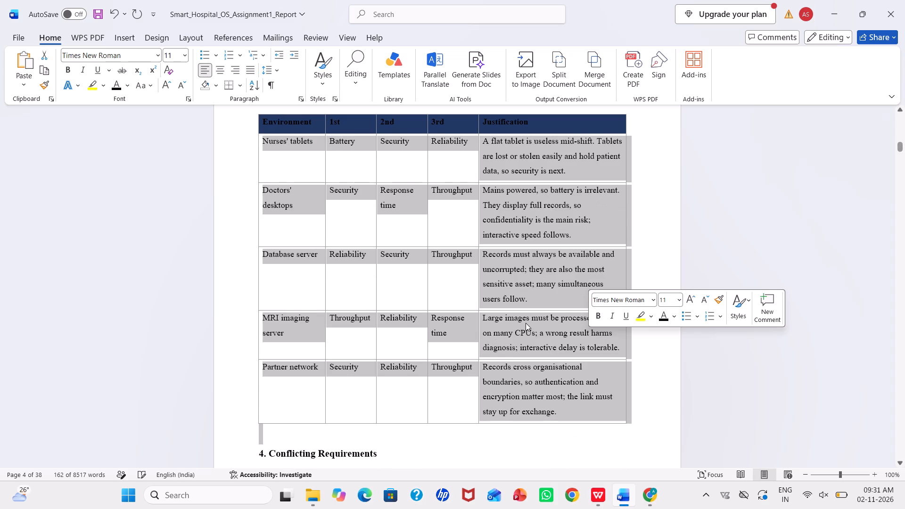
Set the "4. Conflicting Requirements" heading's font size to 14.
scroll(526, 323, down, 2)
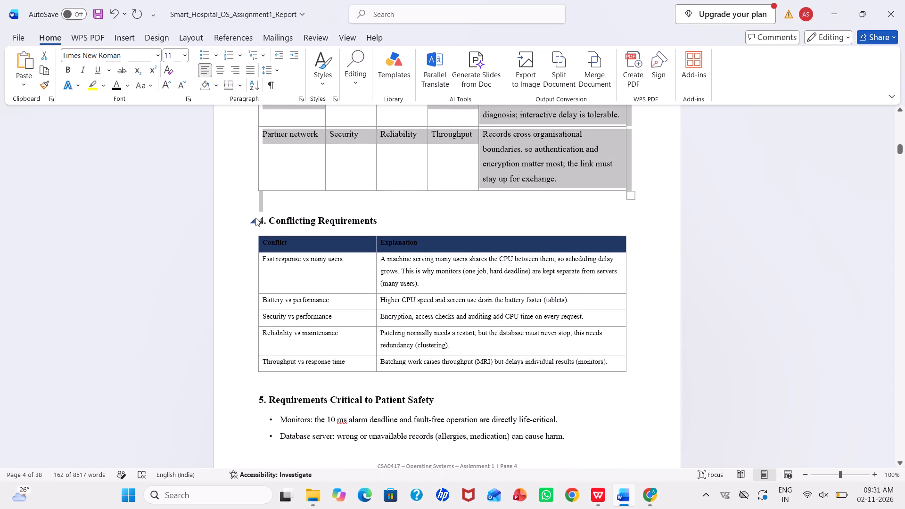
drag(260, 219, 387, 226)
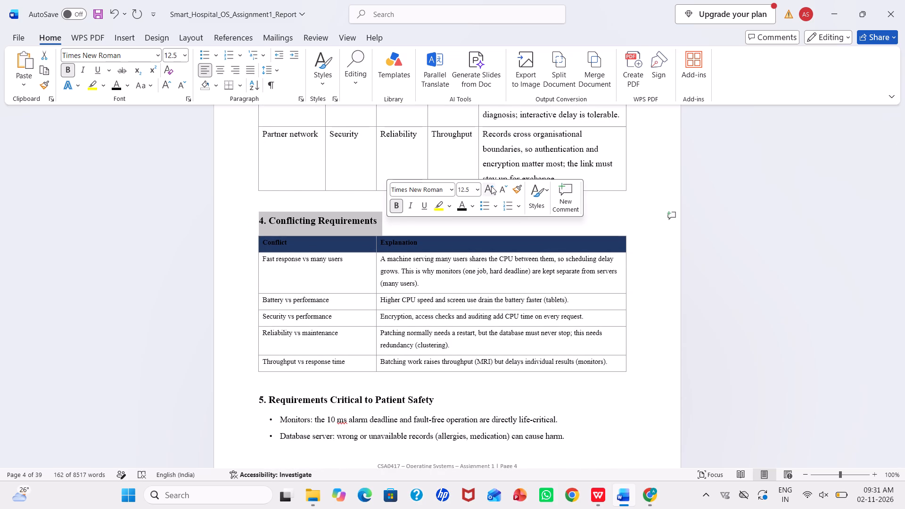
click(491, 186)
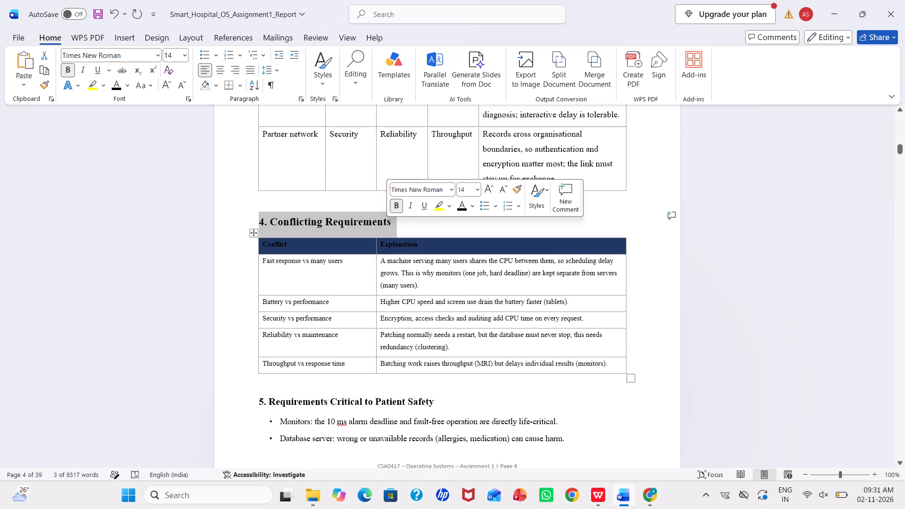
Set all the text in the "4. Conflicting Requirements" table to font size 11.
drag(266, 244, 539, 372)
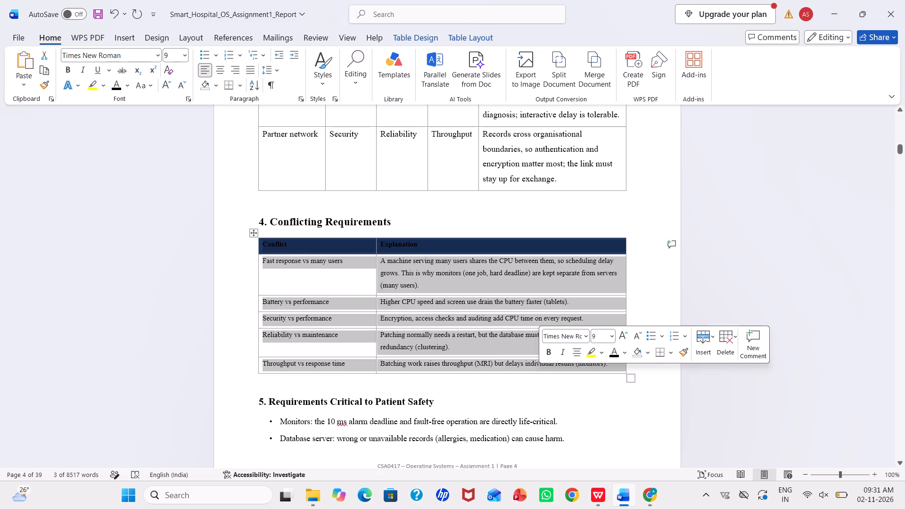
double_click(625, 334)
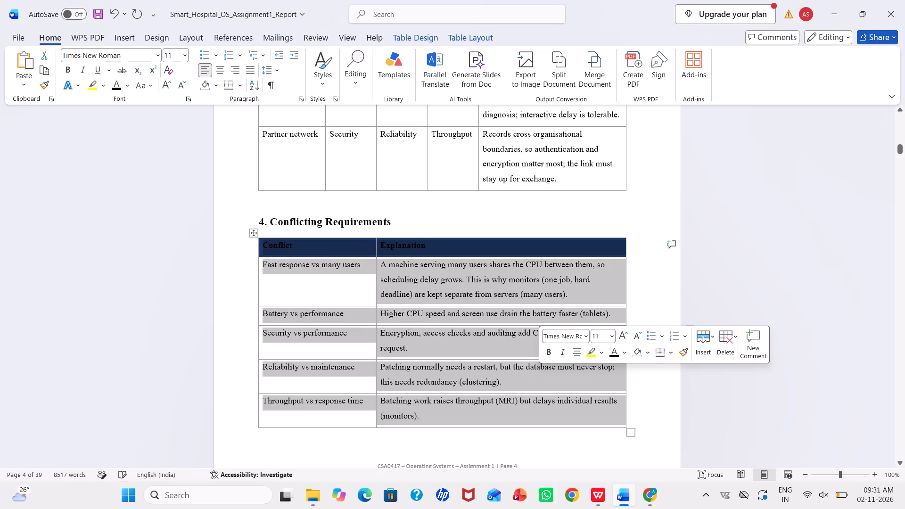
Set the "5. Requirements Critical to Patient Safety" heading to font size 14 and its four bullet points to 12.
scroll(383, 360, down, 4)
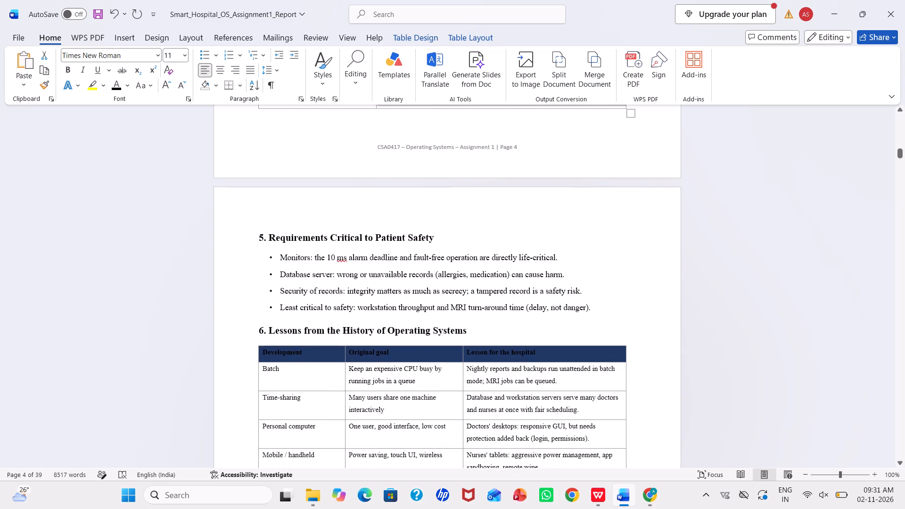
drag(259, 235, 440, 249)
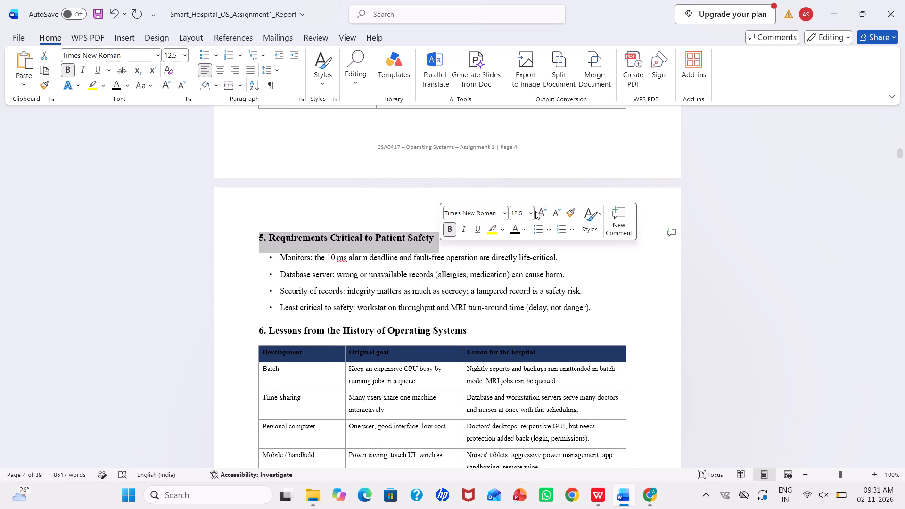
click(543, 208)
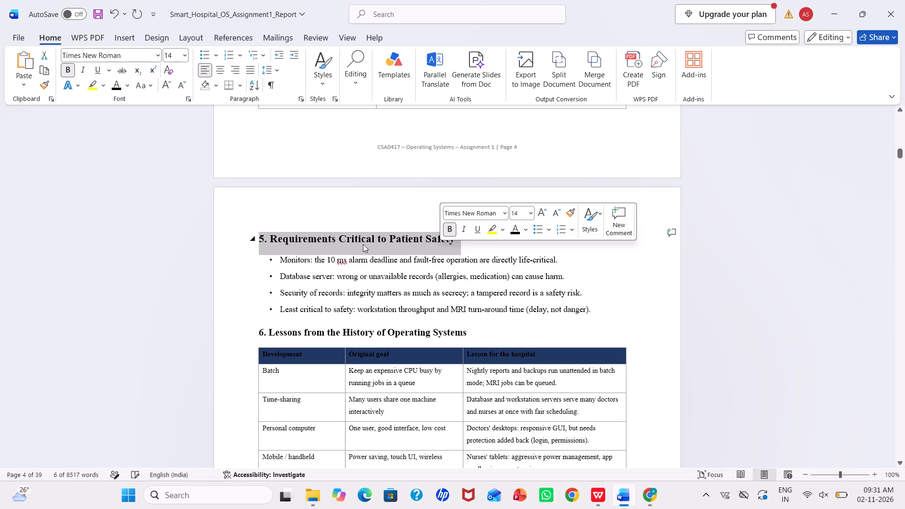
drag(278, 257, 612, 331)
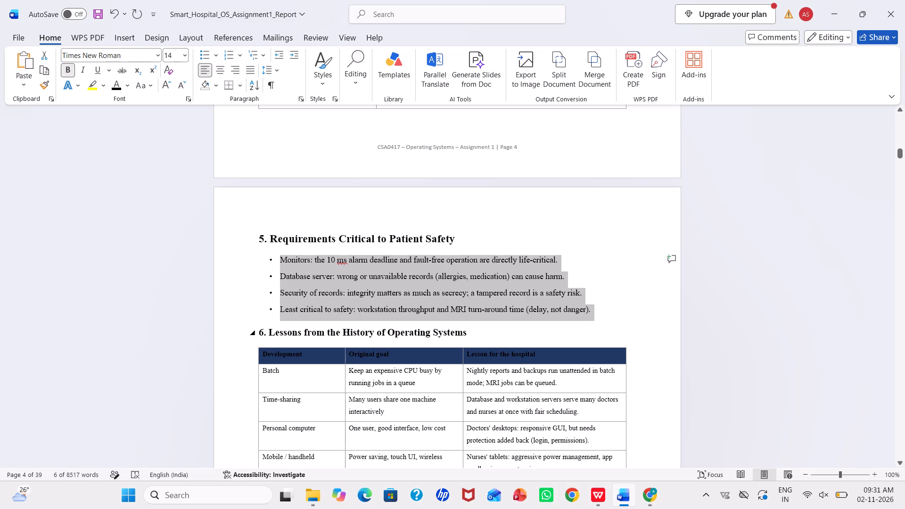
drag(612, 331, 612, 331)
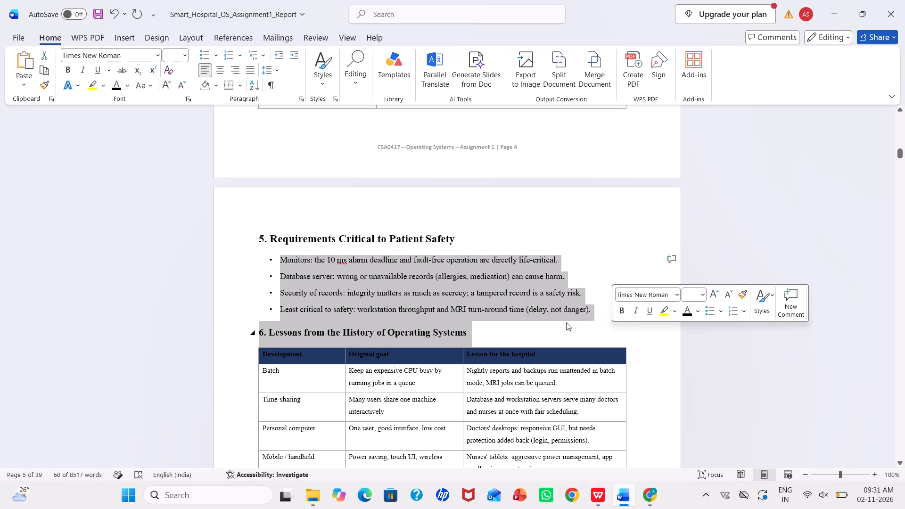
click(596, 313)
drag(596, 313, 331, 284)
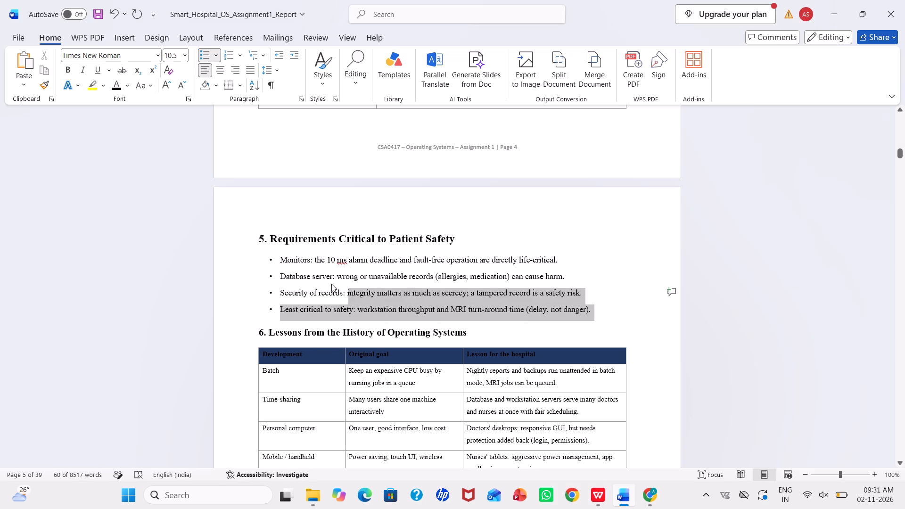
drag(331, 284, 292, 264)
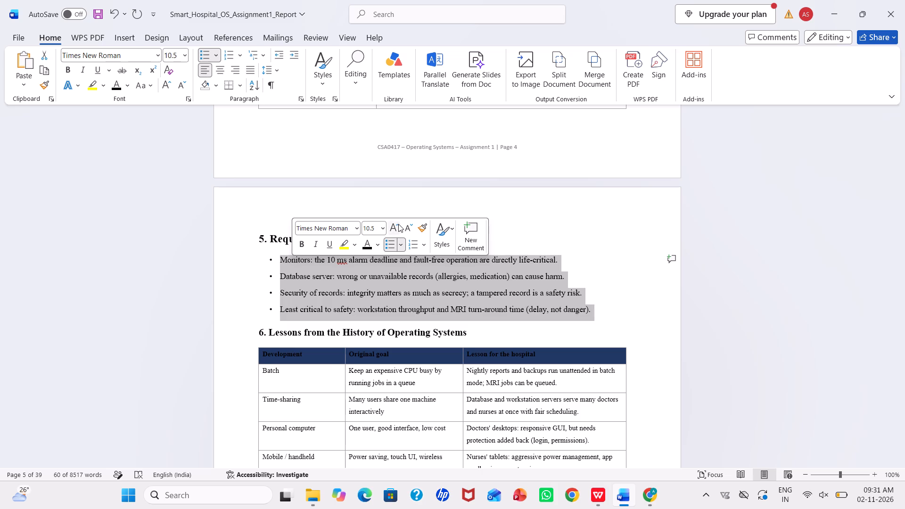
click(398, 224)
click(398, 224)
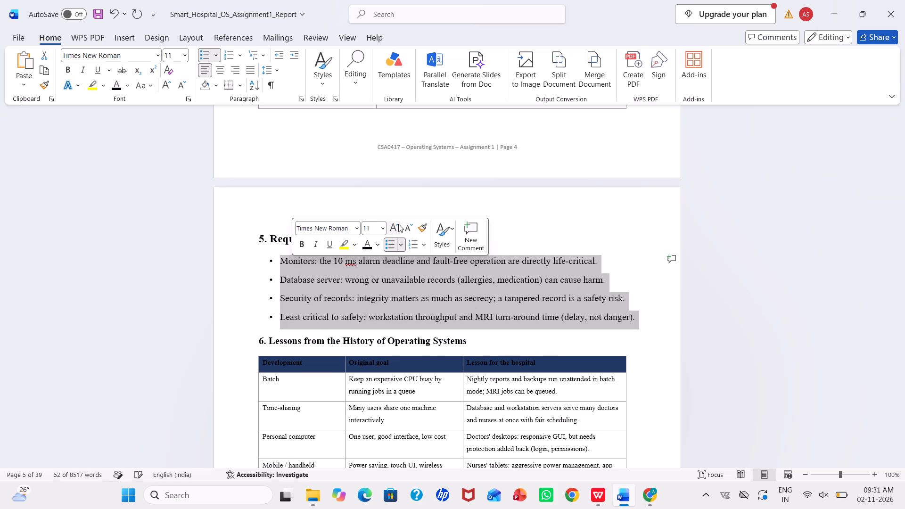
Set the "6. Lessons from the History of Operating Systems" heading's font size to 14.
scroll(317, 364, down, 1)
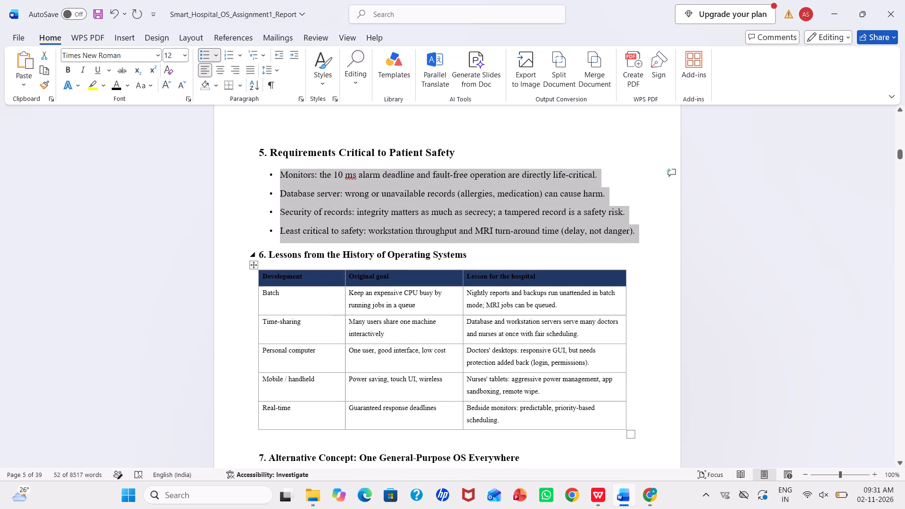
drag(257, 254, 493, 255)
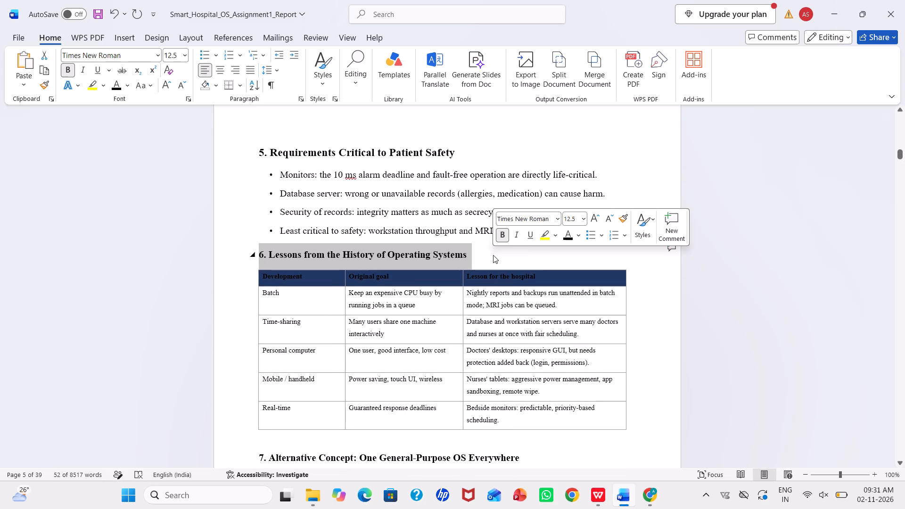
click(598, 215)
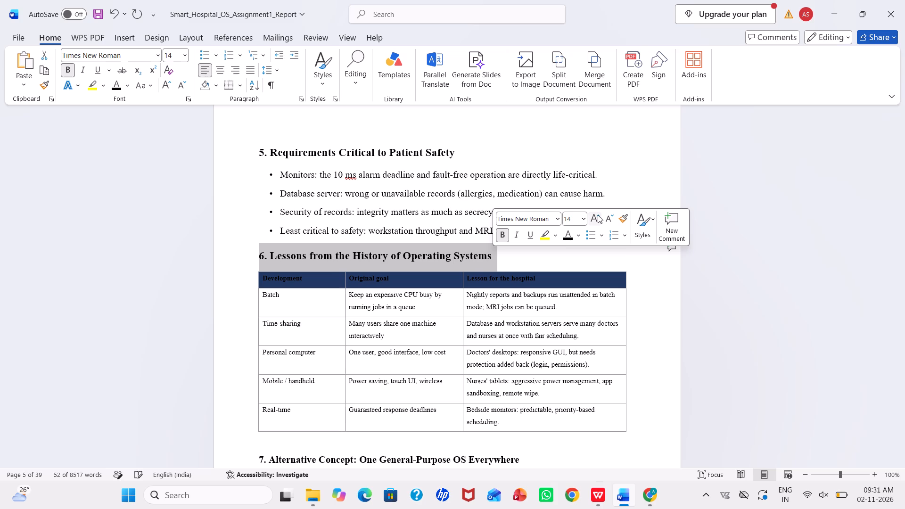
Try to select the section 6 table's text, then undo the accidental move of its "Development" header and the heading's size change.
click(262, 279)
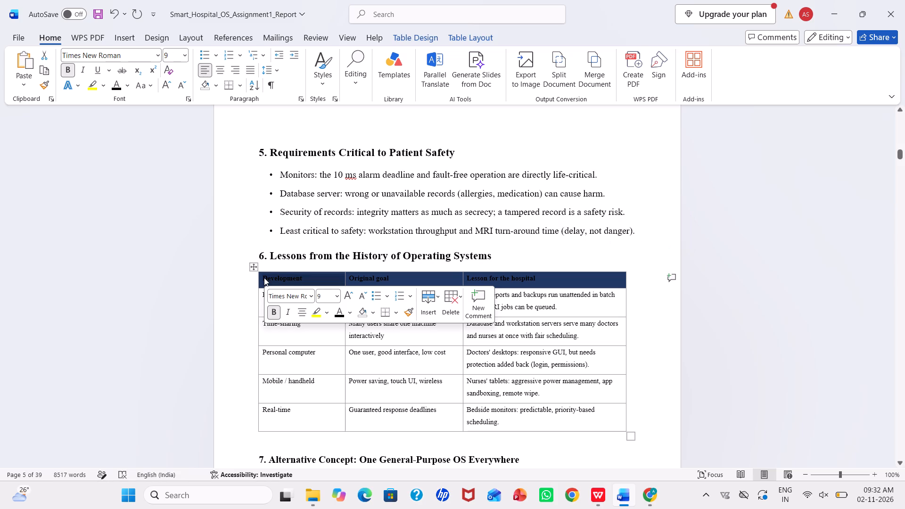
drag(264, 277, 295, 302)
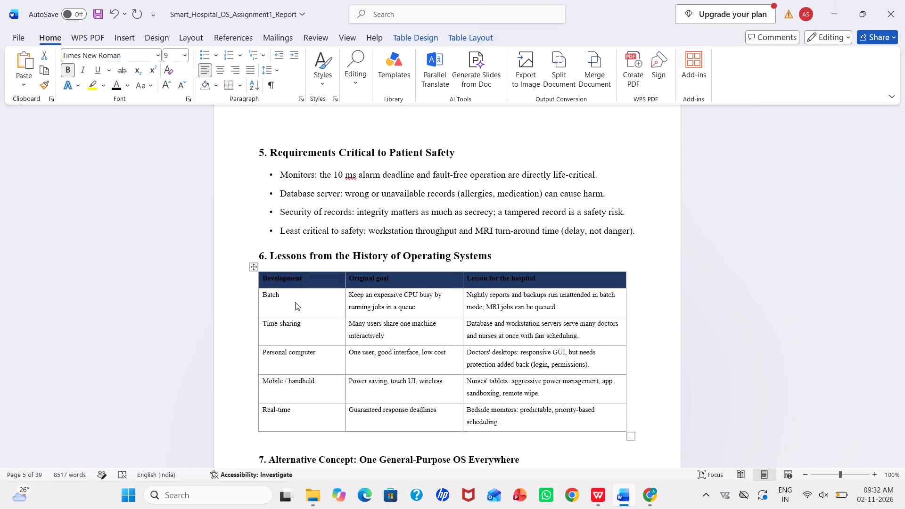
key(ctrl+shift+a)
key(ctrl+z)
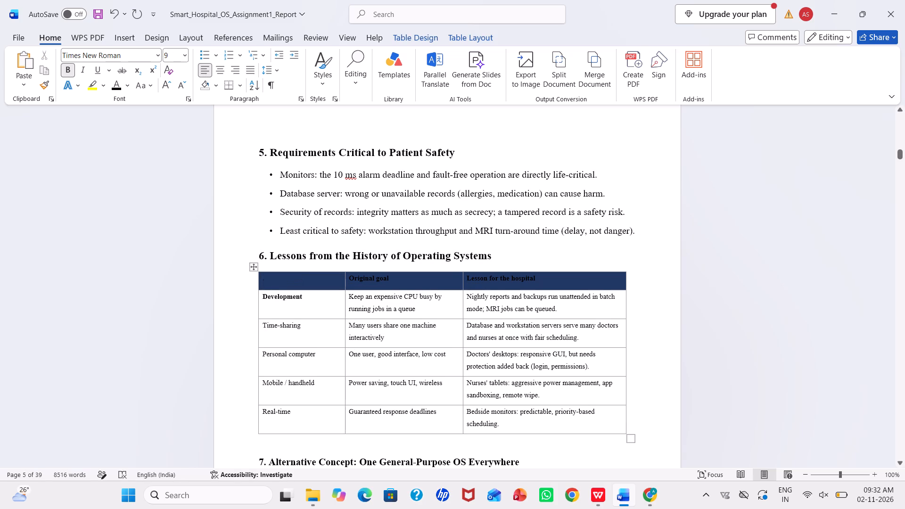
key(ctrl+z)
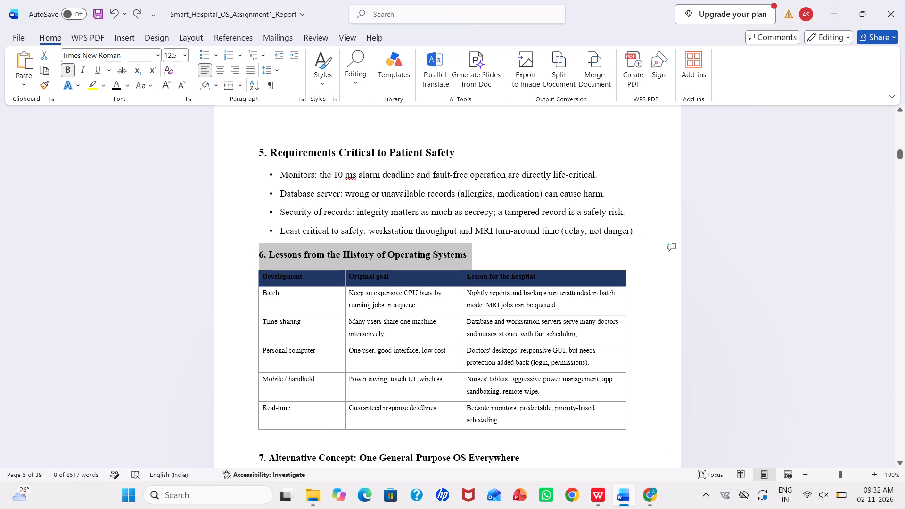
Set the "6. Lessons from the History of Operating Systems" heading to font size 14 and all the text in its table to 11.
click(184, 55)
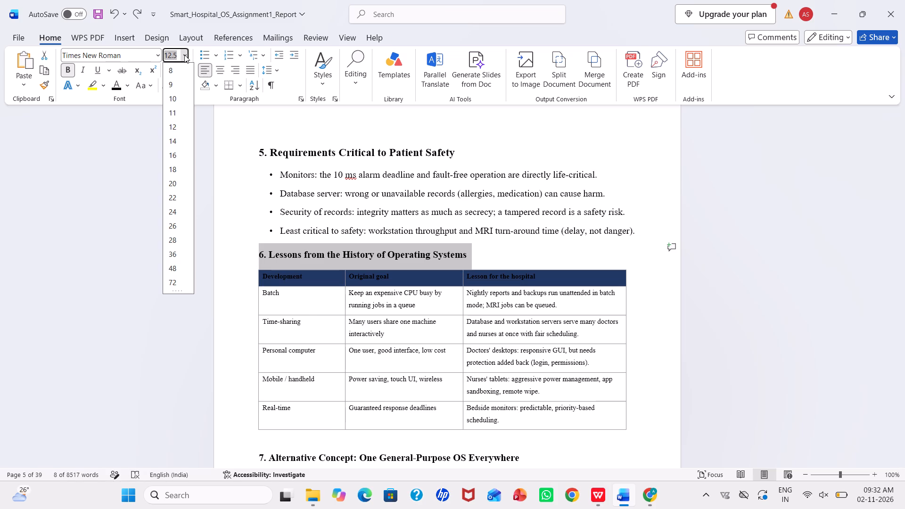
click(177, 142)
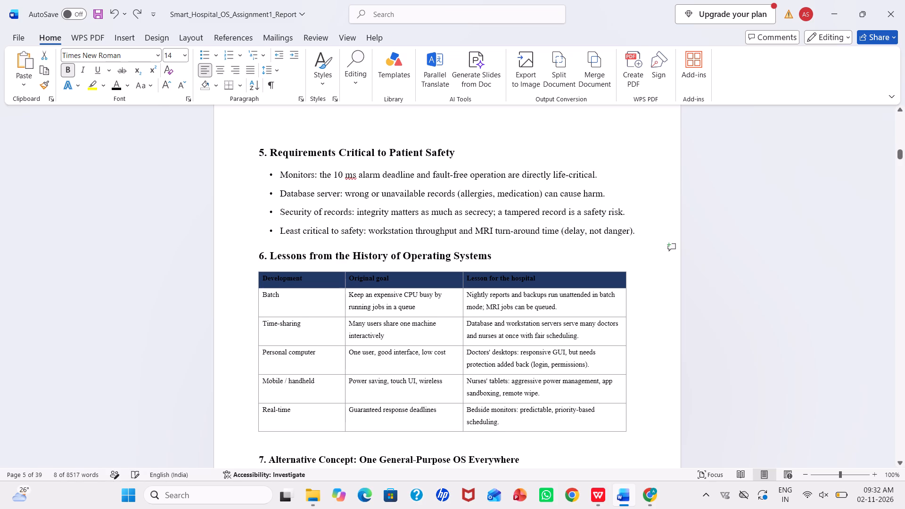
drag(265, 280, 538, 392)
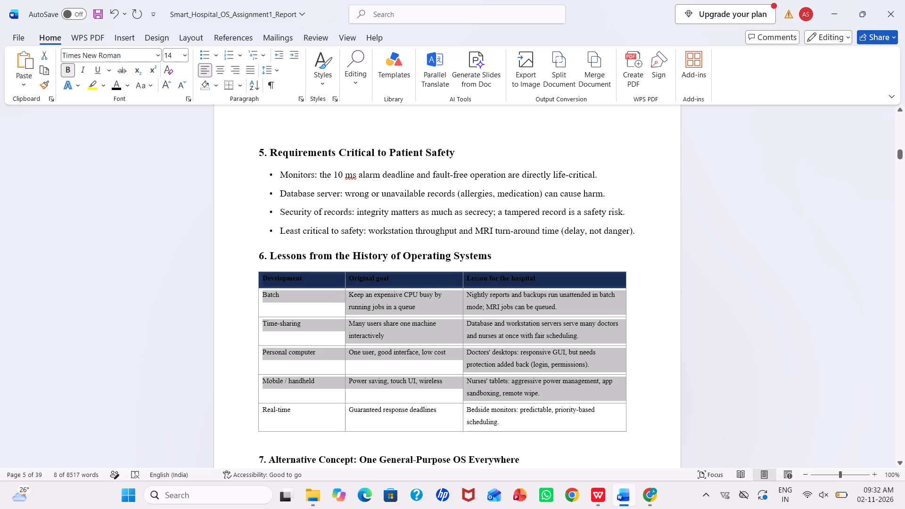
drag(538, 392, 556, 425)
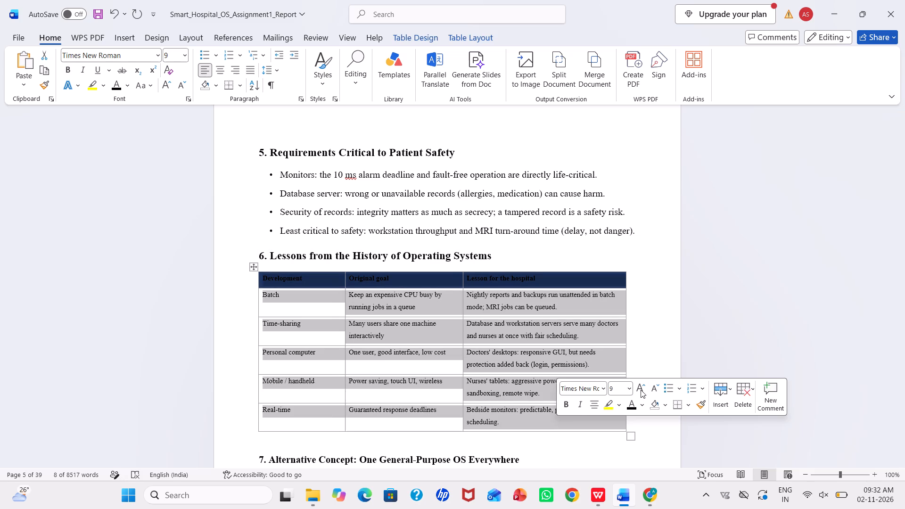
click(640, 387)
click(640, 387)
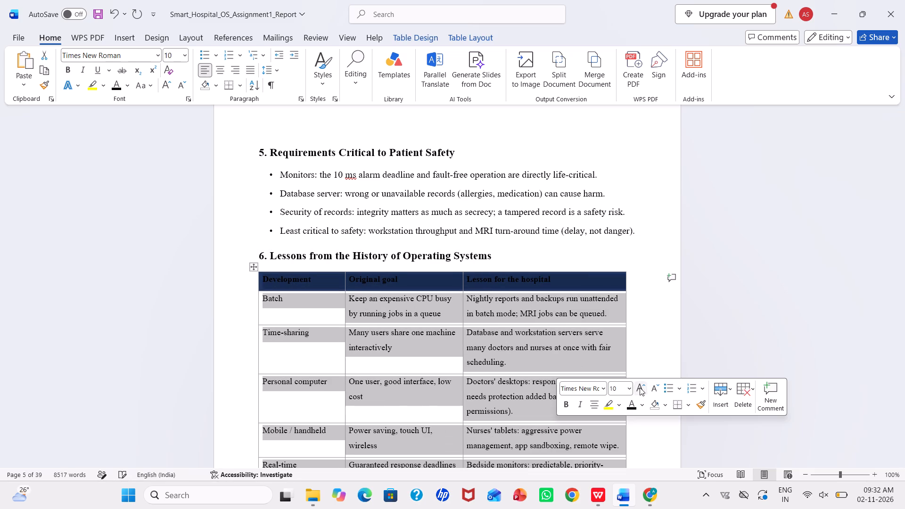
Set the "7. Alternative Concept: One General-Purpose OS Everywhere" heading to font size 14 and all the text in its table to 11.
scroll(485, 386, down, 2)
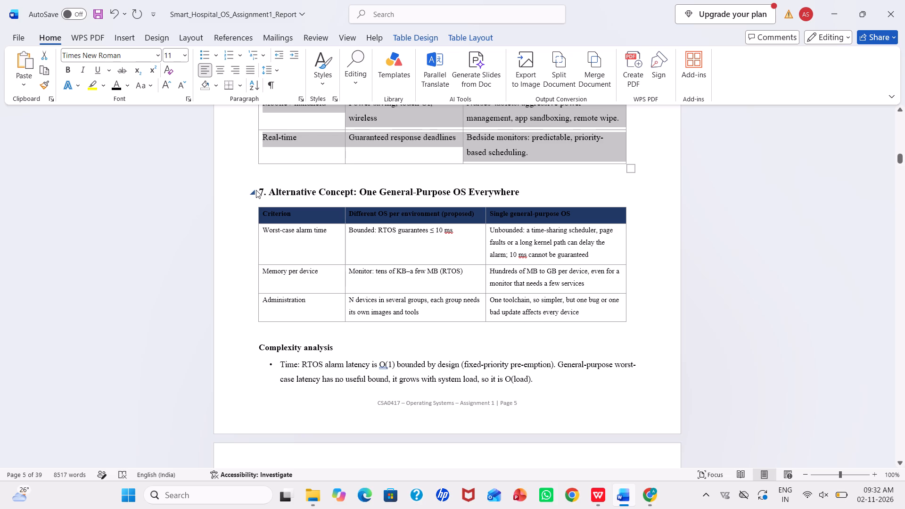
drag(261, 190, 515, 188)
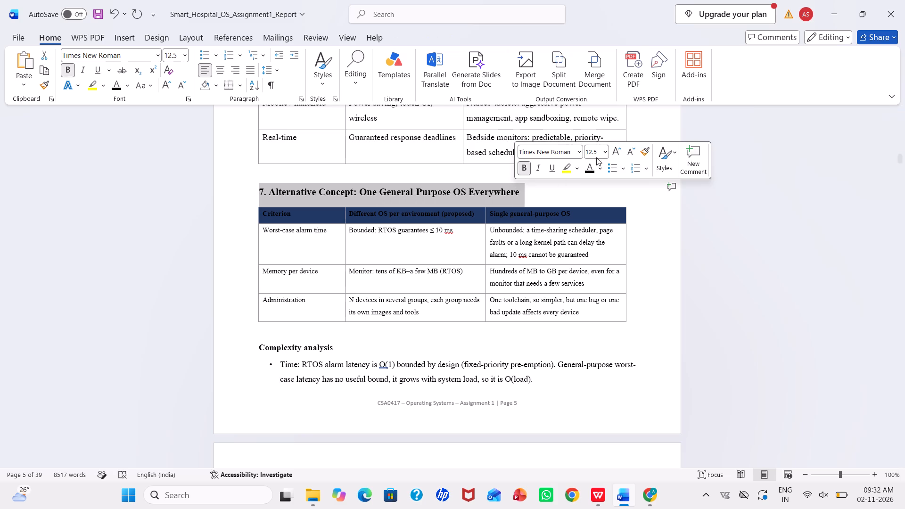
click(620, 148)
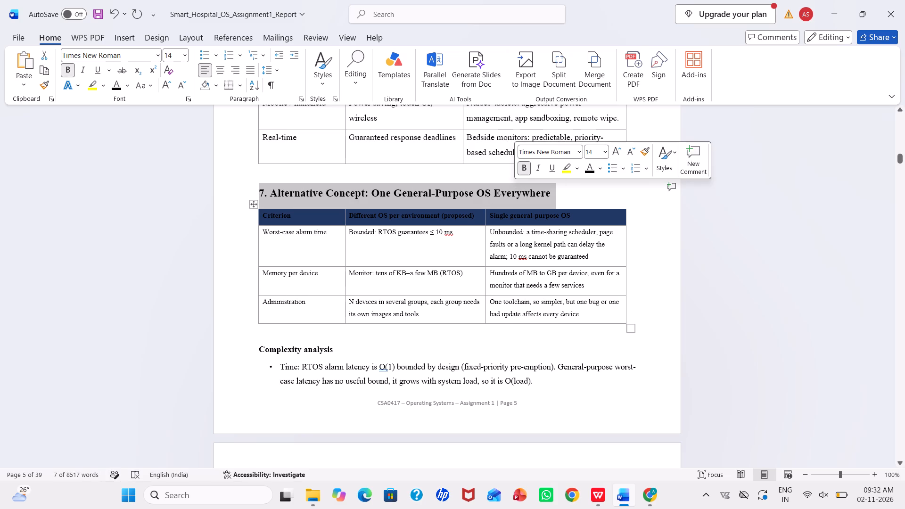
drag(263, 217, 583, 330)
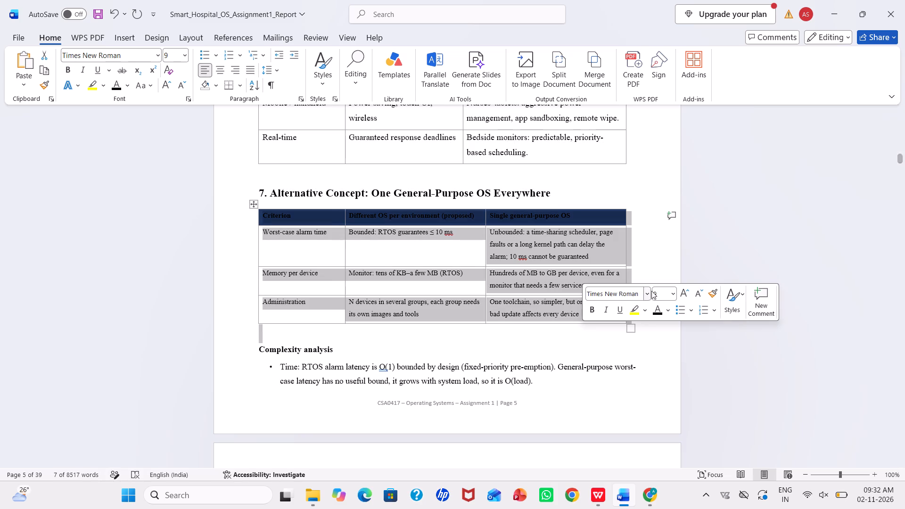
click(687, 291)
click(687, 291)
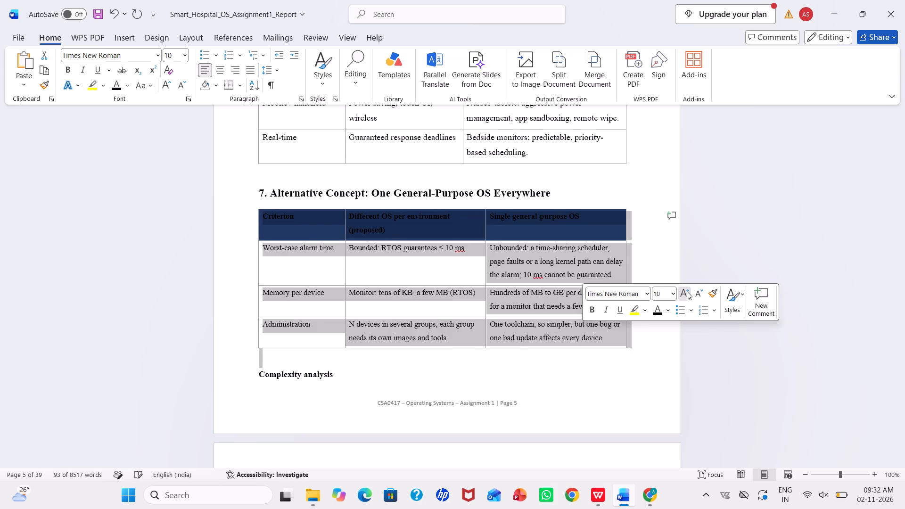
Set the "Complexity analysis" heading to font size 14 and the three bullet points beneath it to 12.
scroll(513, 336, down, 2)
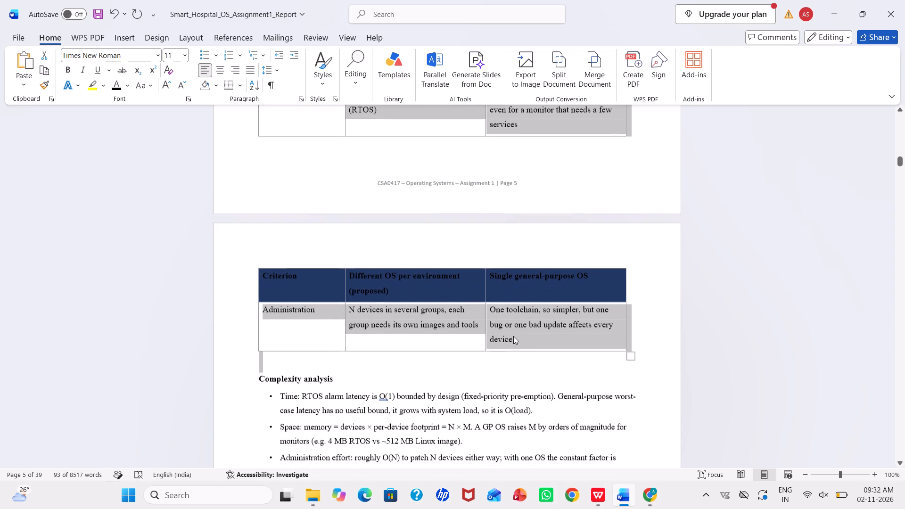
scroll(298, 363, down, 1)
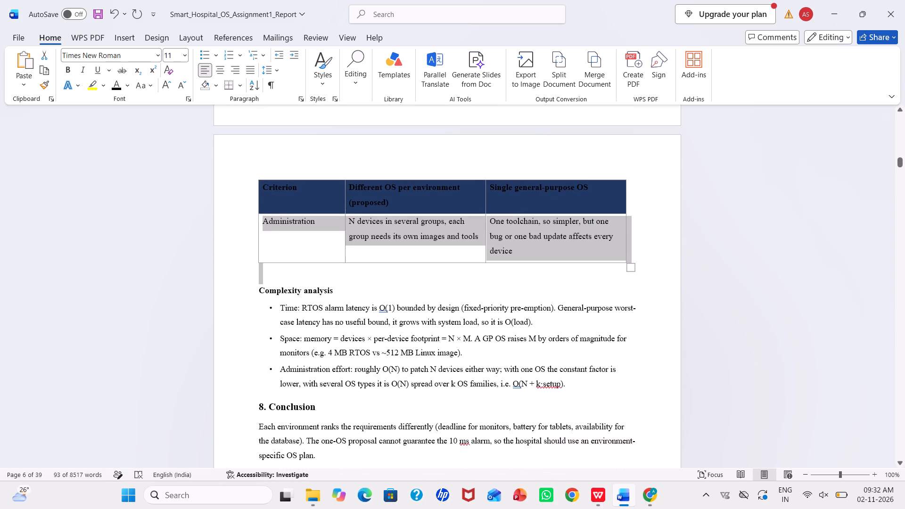
drag(259, 290, 346, 294)
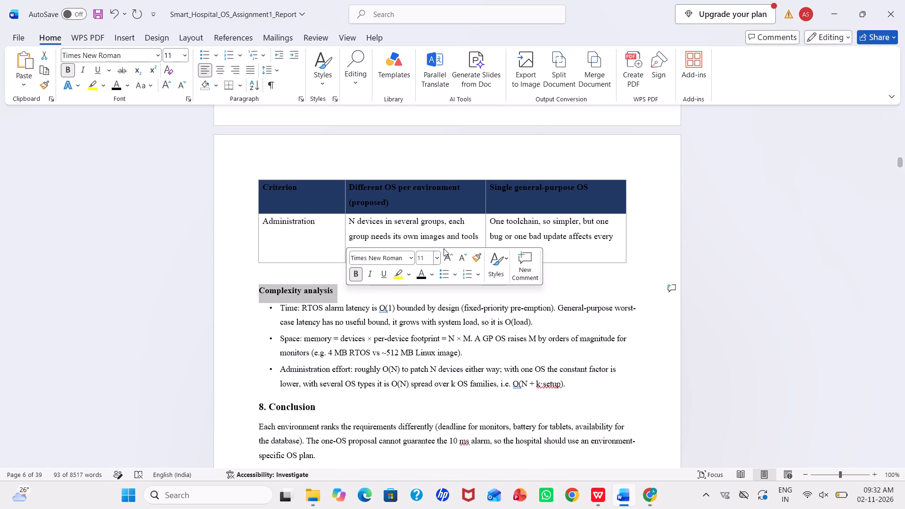
double_click(452, 253)
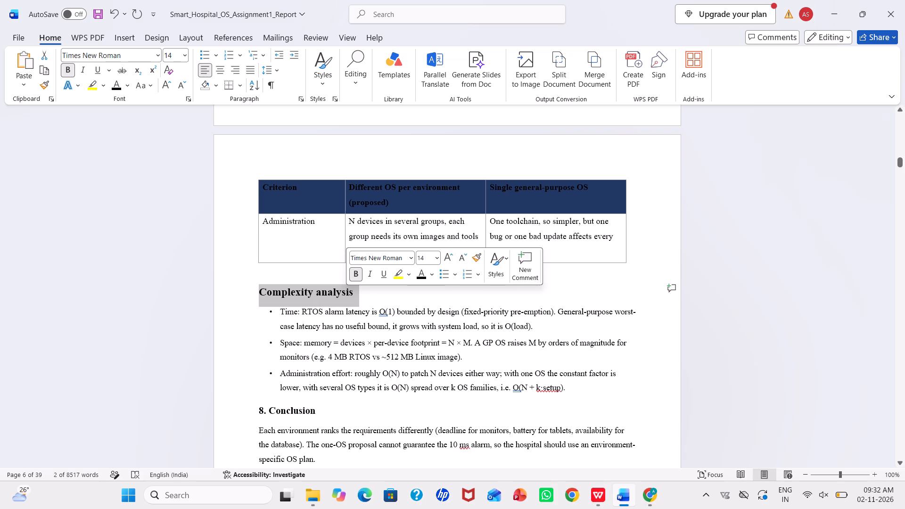
drag(280, 312, 578, 399)
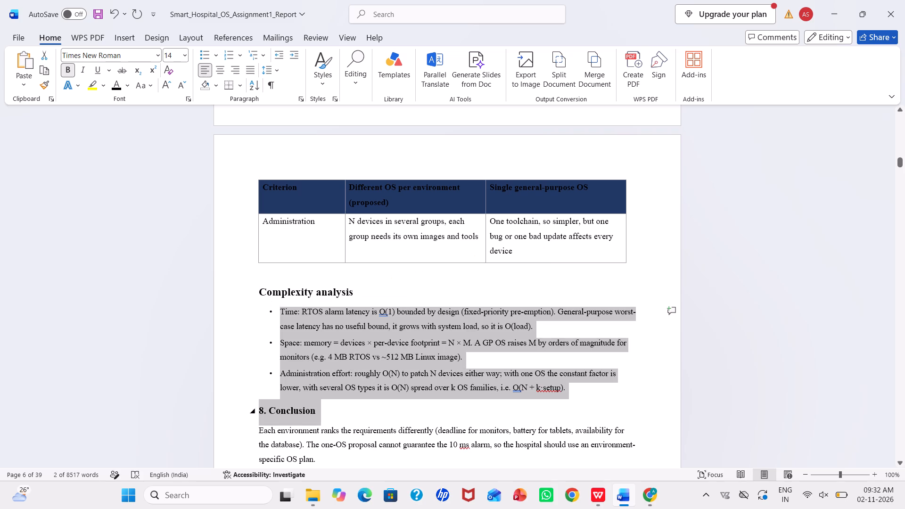
drag(578, 399, 579, 397)
click(683, 359)
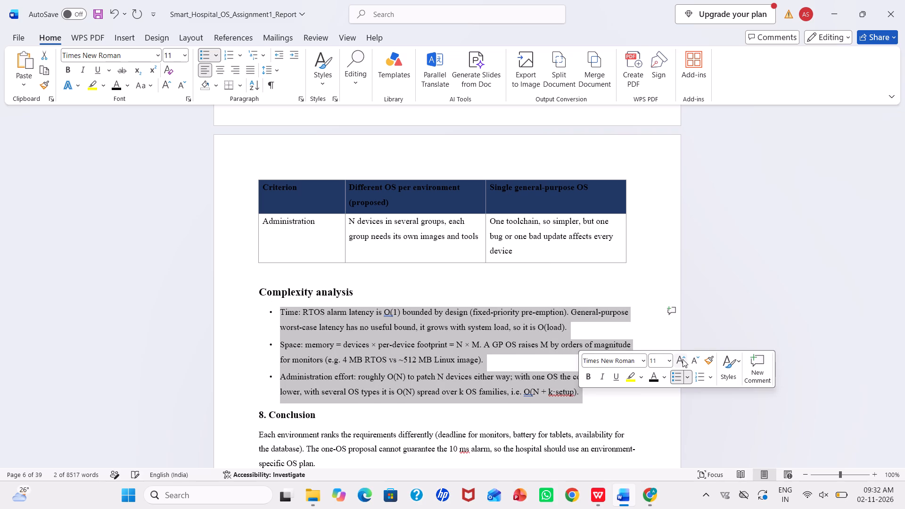
click(683, 359)
Enlarge the "8. Conclusion" heading and its paragraph by one font size increment, setting the paragraph to 11.
scroll(520, 374, down, 1)
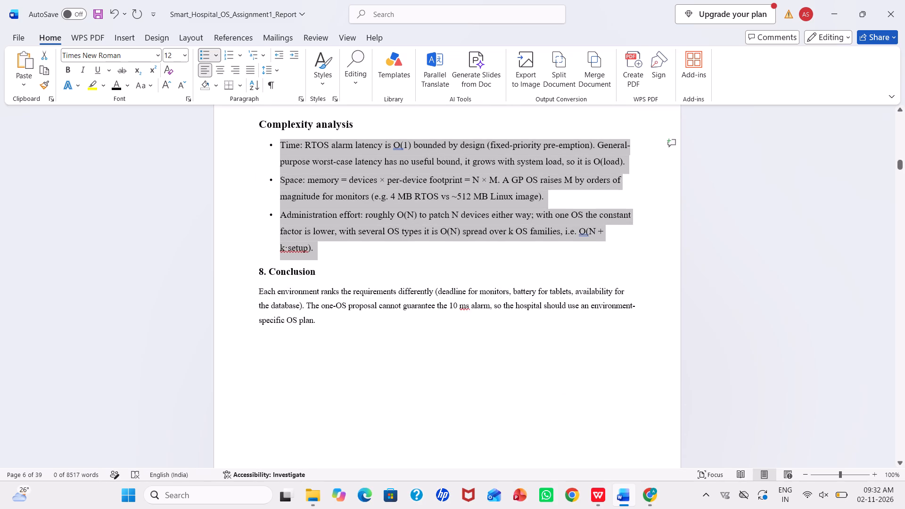
drag(260, 271, 337, 331)
click(440, 289)
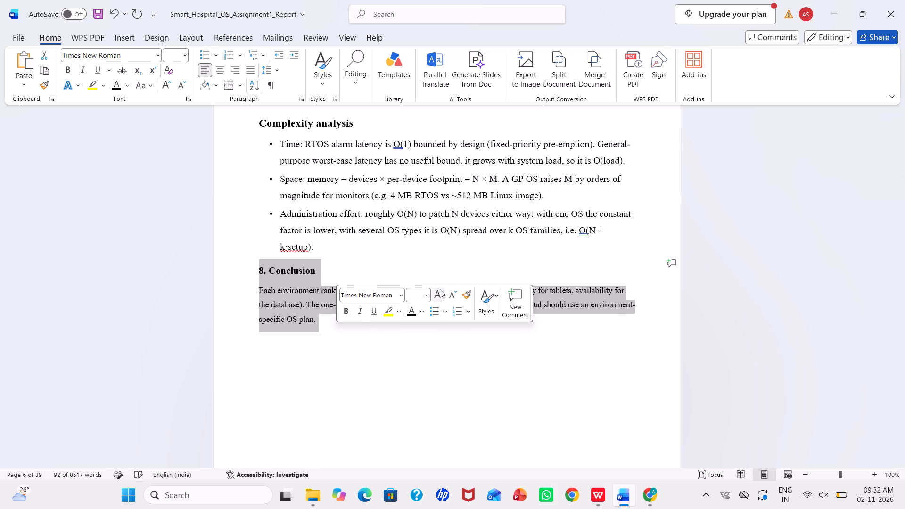
click(359, 379)
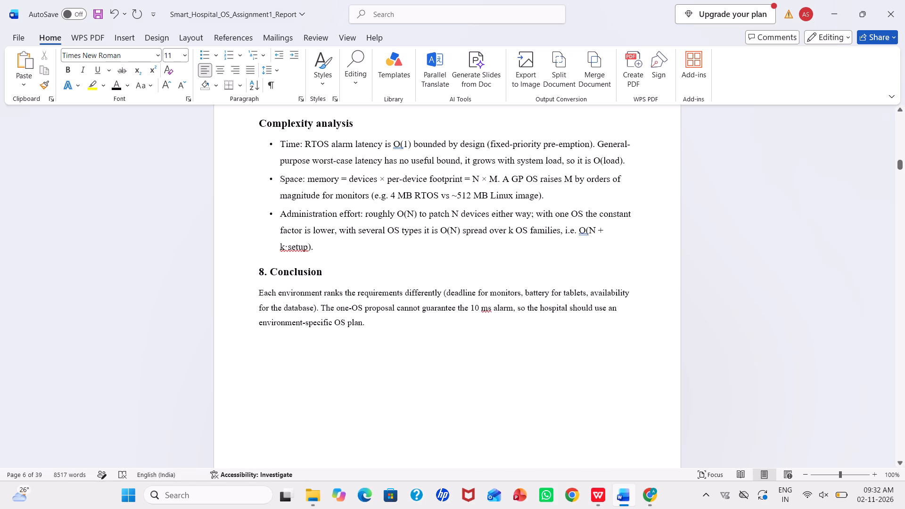
Enlarge Task 2's text from "1. Aim" through the section 5 heading by two increments, giving 12-point body and 11-point table text.
scroll(317, 376, down, 3)
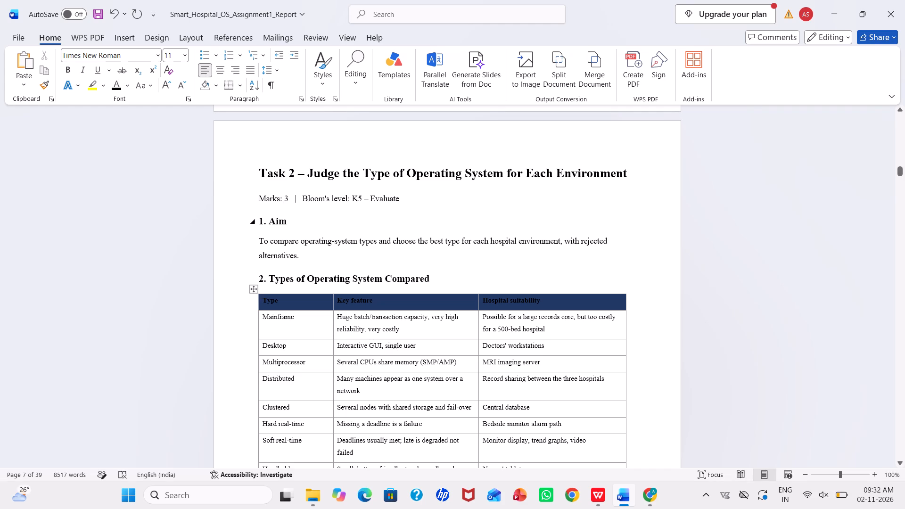
drag(260, 222, 340, 410)
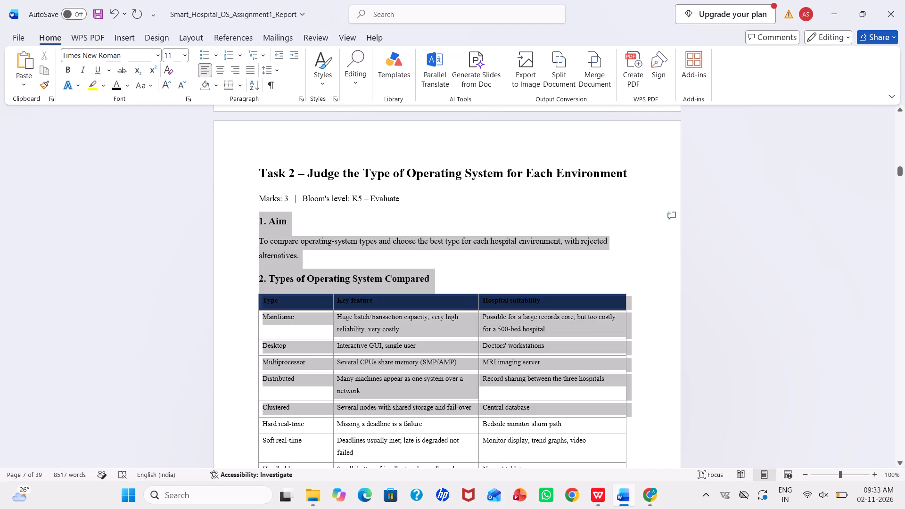
drag(340, 410, 373, 392)
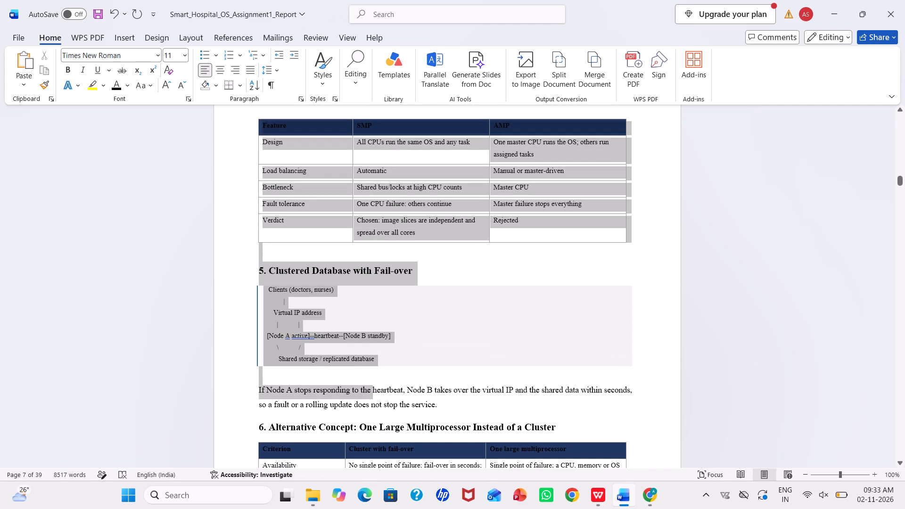
drag(373, 392, 386, 165)
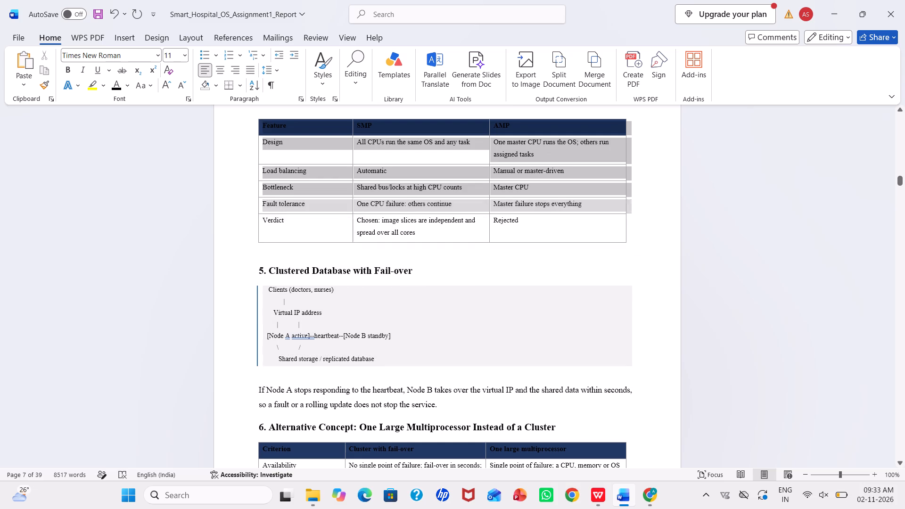
drag(386, 165, 399, 369)
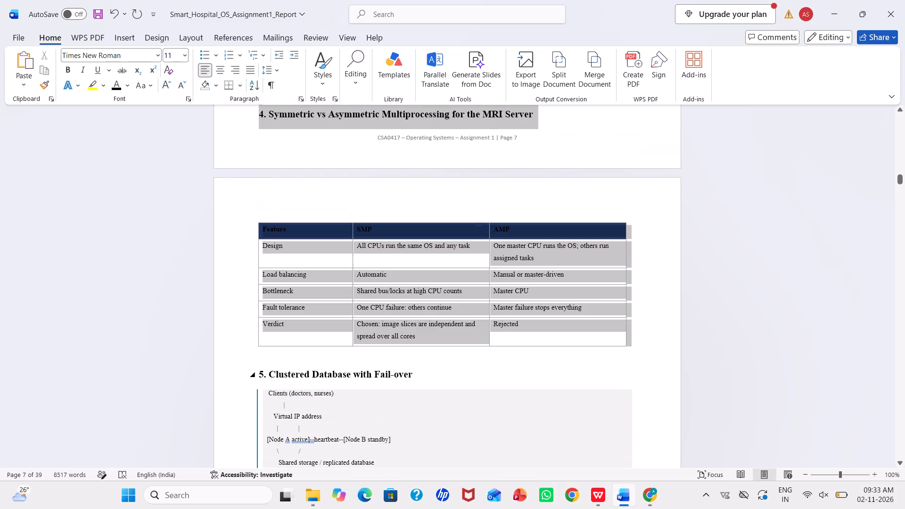
drag(399, 369, 419, 378)
click(525, 338)
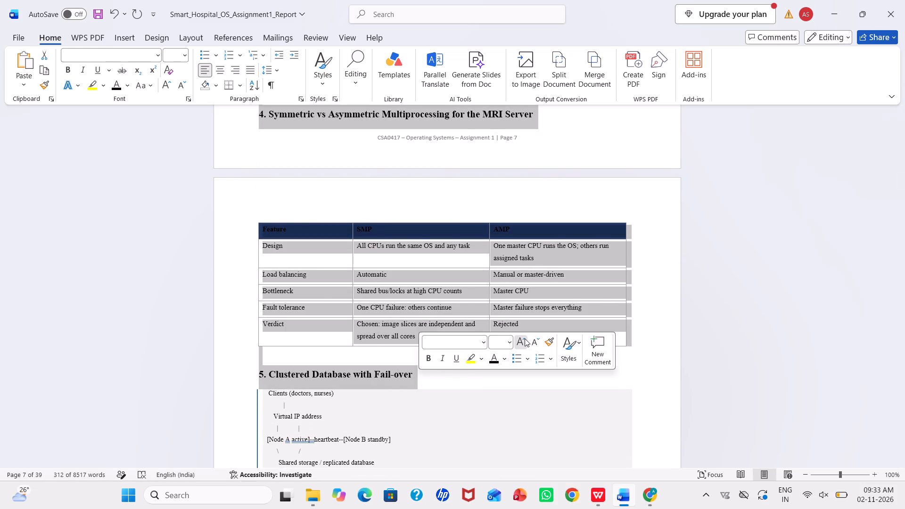
click(525, 338)
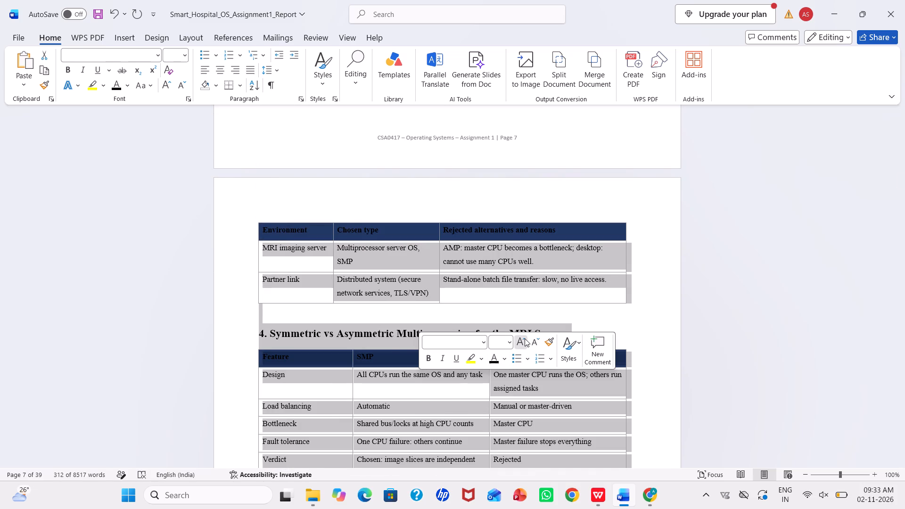
scroll(374, 344, down, 2)
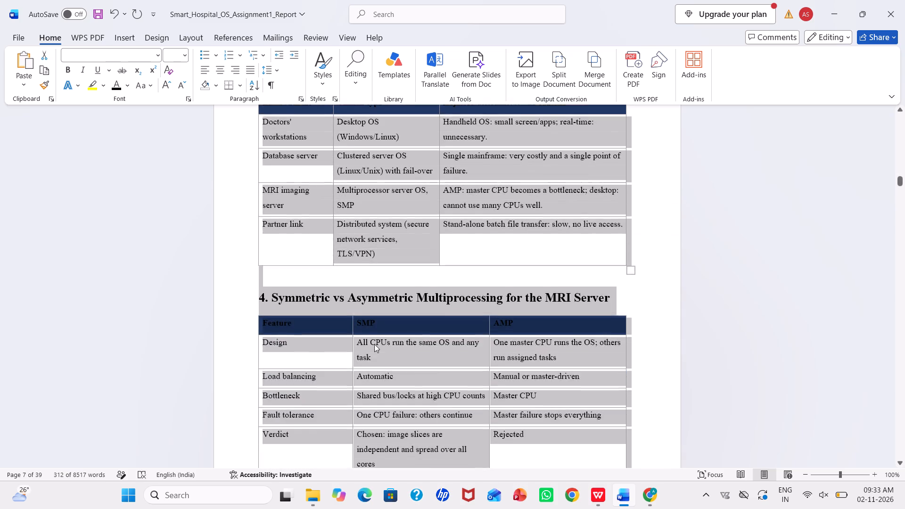
scroll(374, 344, down, 4)
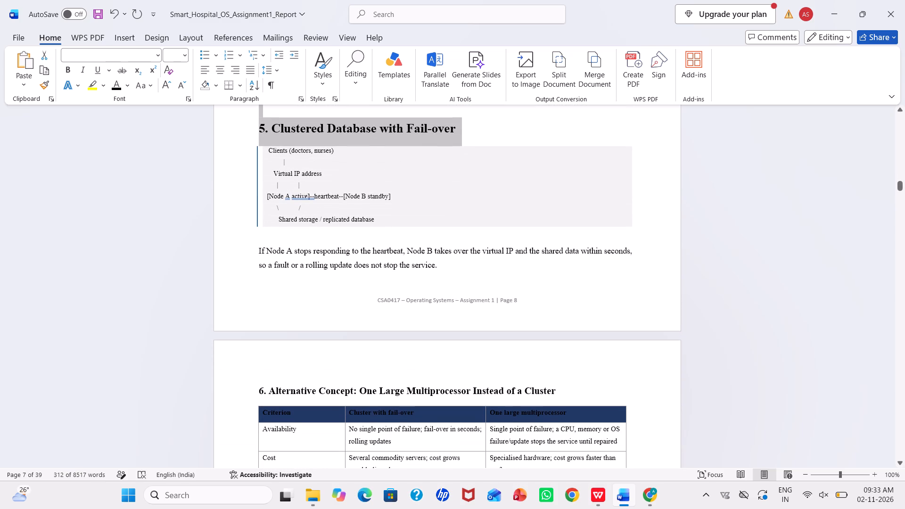
Set the "5. Clustered Database with Fail-over" and "4. Symmetric vs Asymmetric Multiprocessing for the MRI Server" headings to font size 14.
click(231, 198)
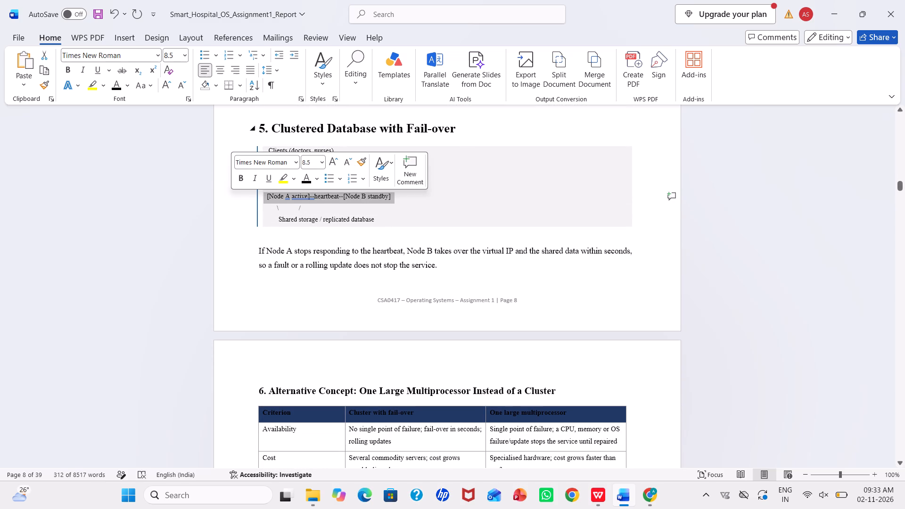
drag(259, 127, 484, 127)
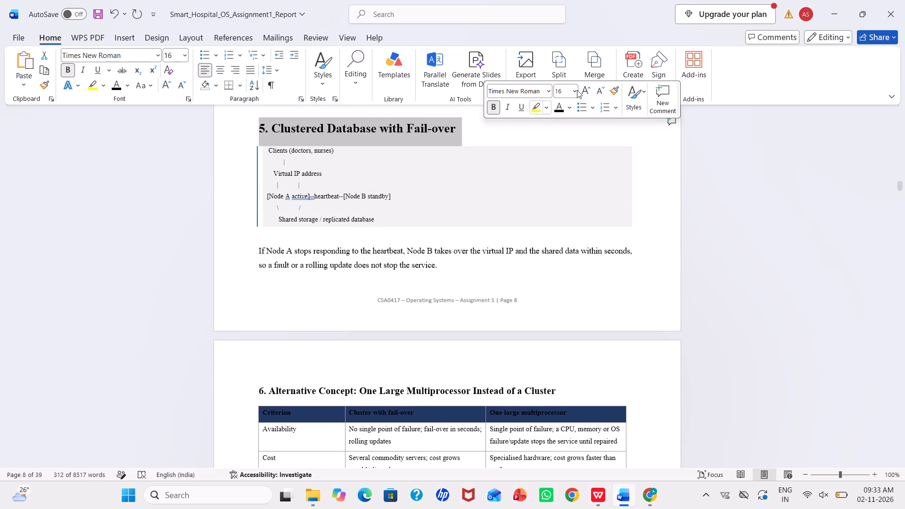
click(604, 87)
scroll(383, 183, up, 1)
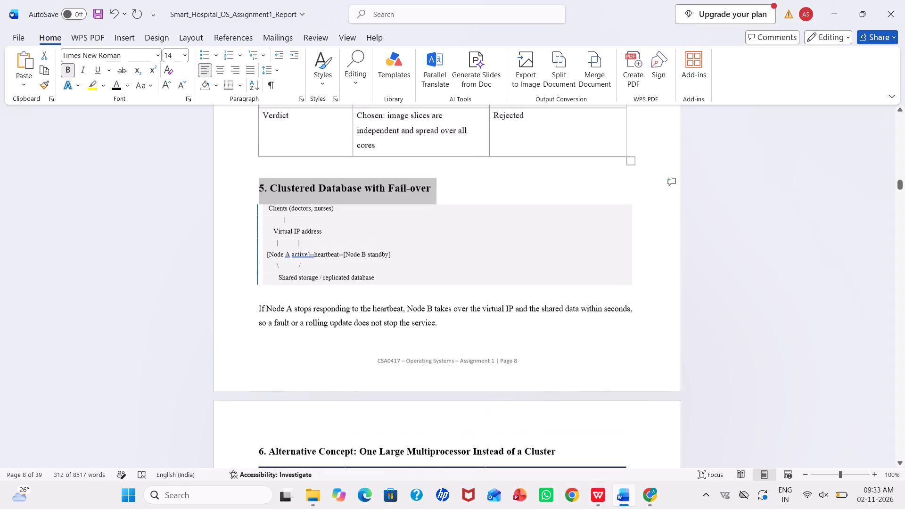
scroll(383, 183, up, 3)
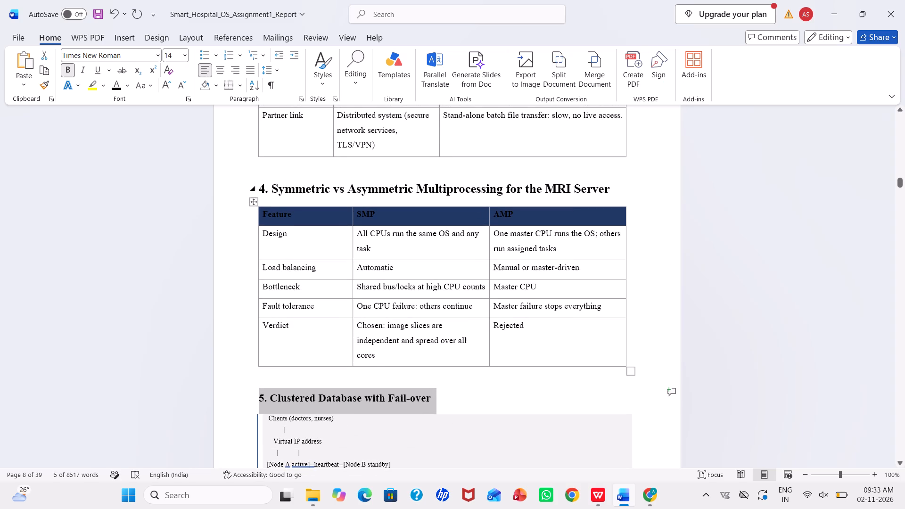
drag(258, 185, 616, 194)
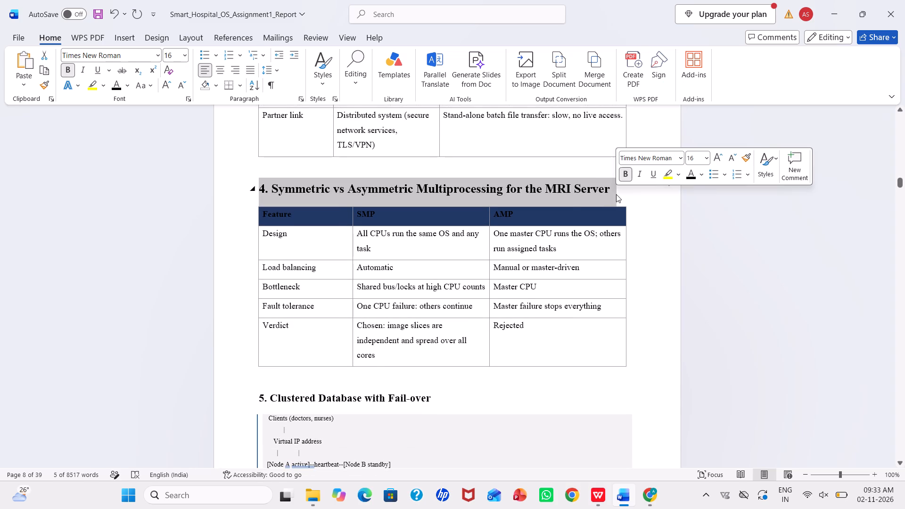
click(738, 156)
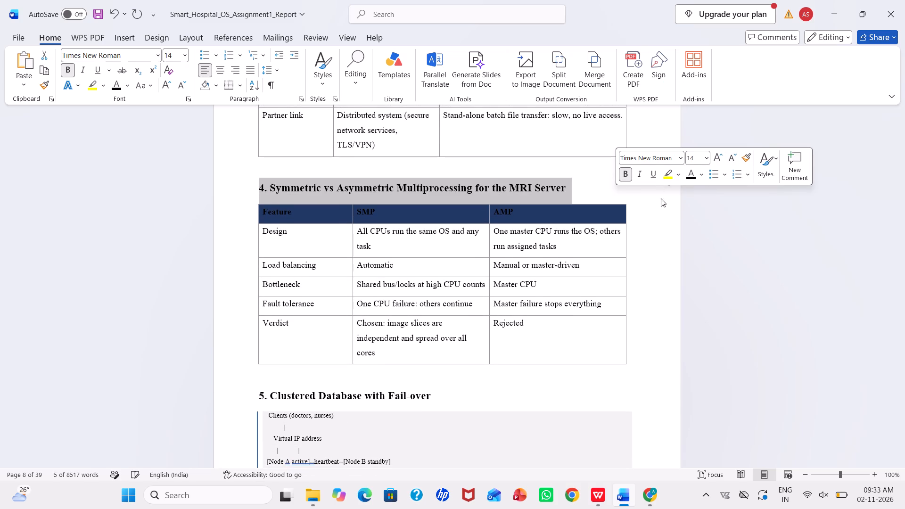
drag(493, 230, 550, 300)
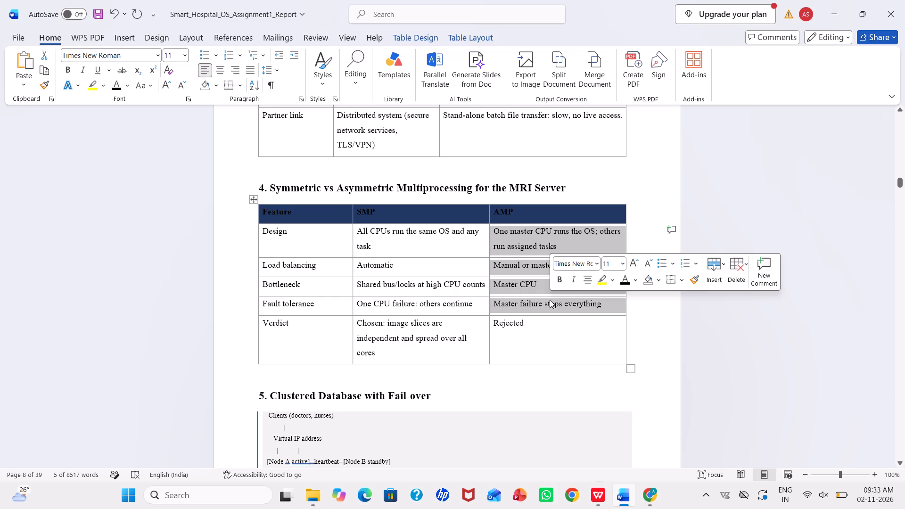
Set the Task 2 headings "3. Choice for Each Environment", "2. Types of Operating System Compared" and "1. Aim" to font size 14.
scroll(477, 202, up, 5)
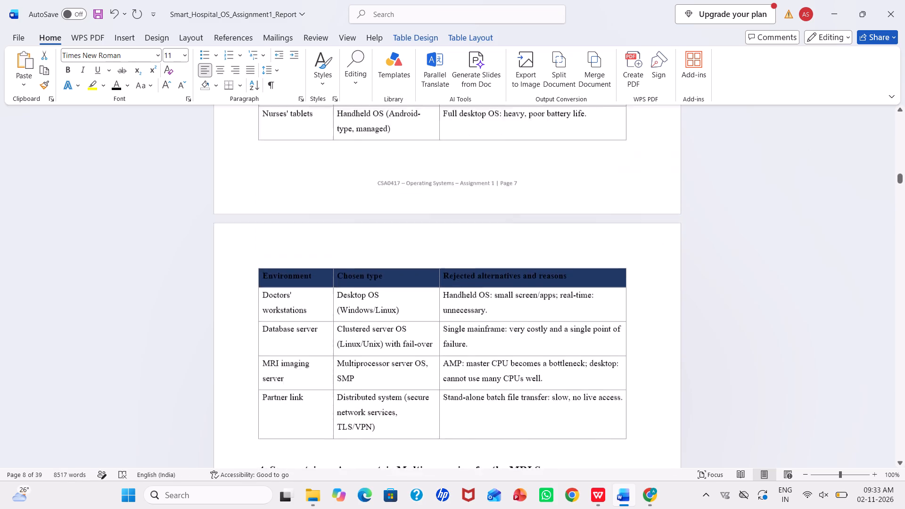
scroll(477, 202, up, 1)
drag(447, 201, 251, 202)
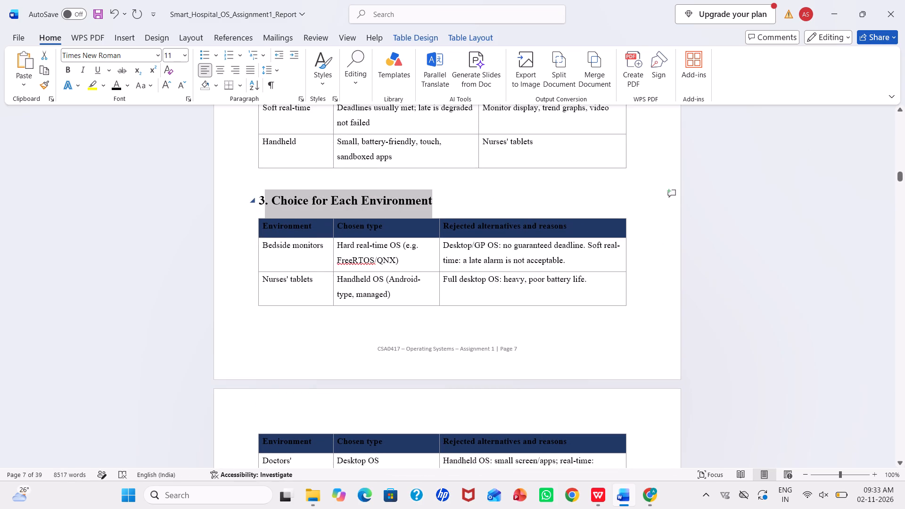
drag(251, 202, 245, 202)
click(360, 160)
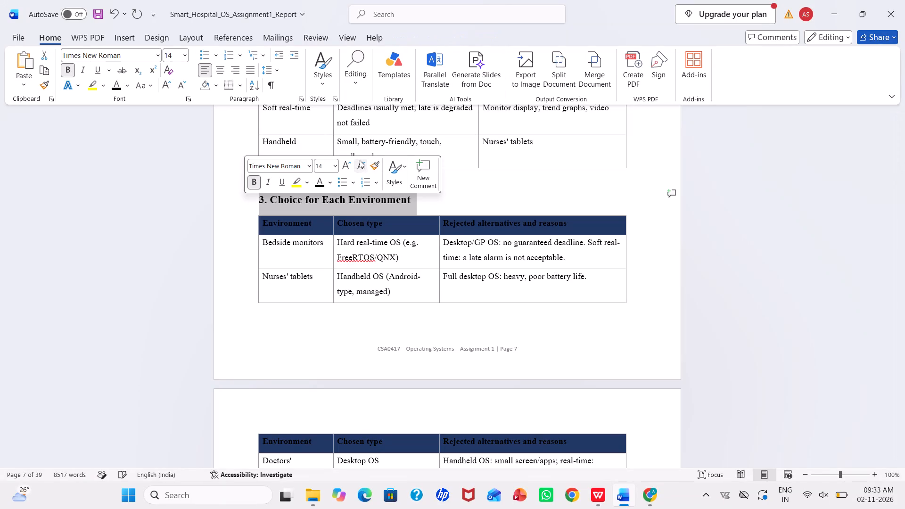
scroll(368, 232, up, 3)
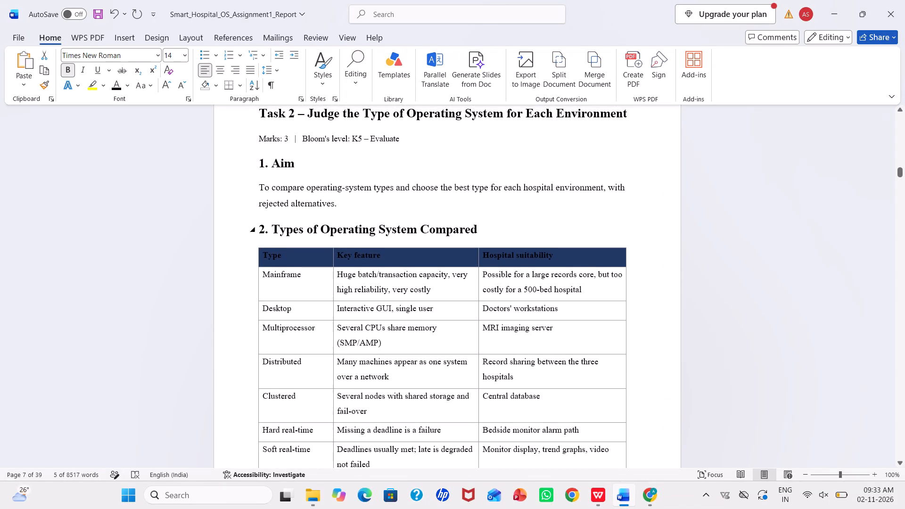
drag(482, 227, 241, 235)
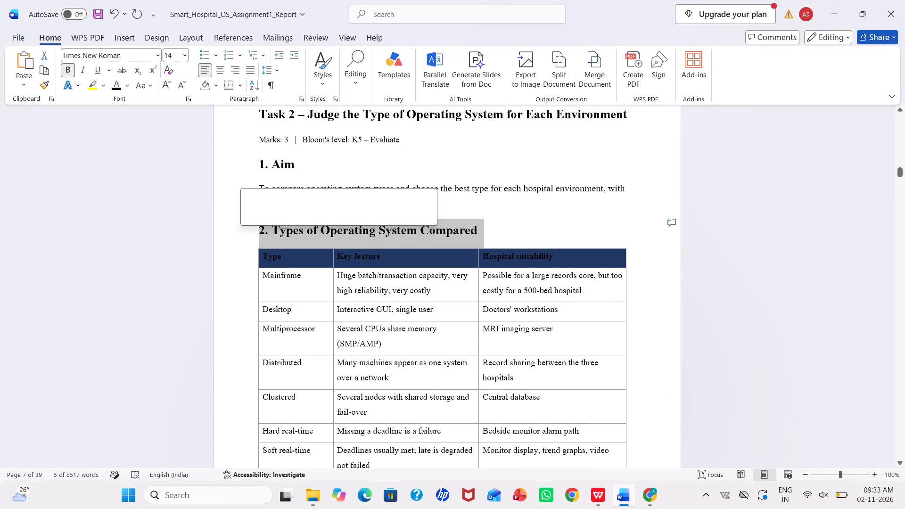
click(362, 199)
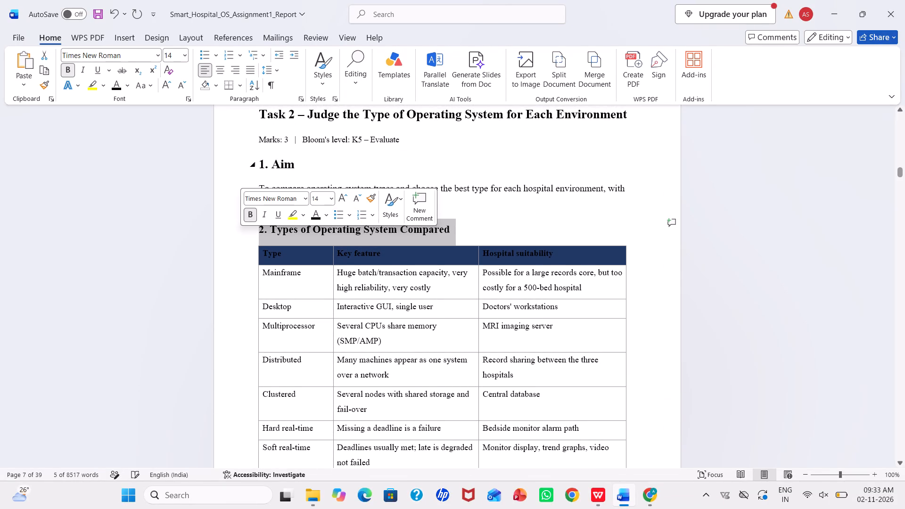
drag(321, 171, 255, 163)
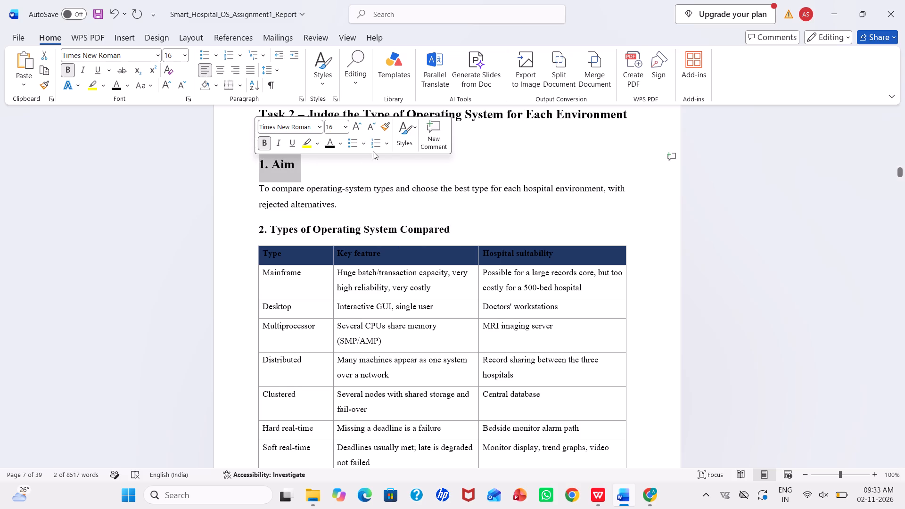
click(373, 122)
Delete the "Marks: 3 | Bloom's level: K5 – Evaluate" line beneath the Task 2 title, including its empty paragraph.
scroll(343, 232, up, 1)
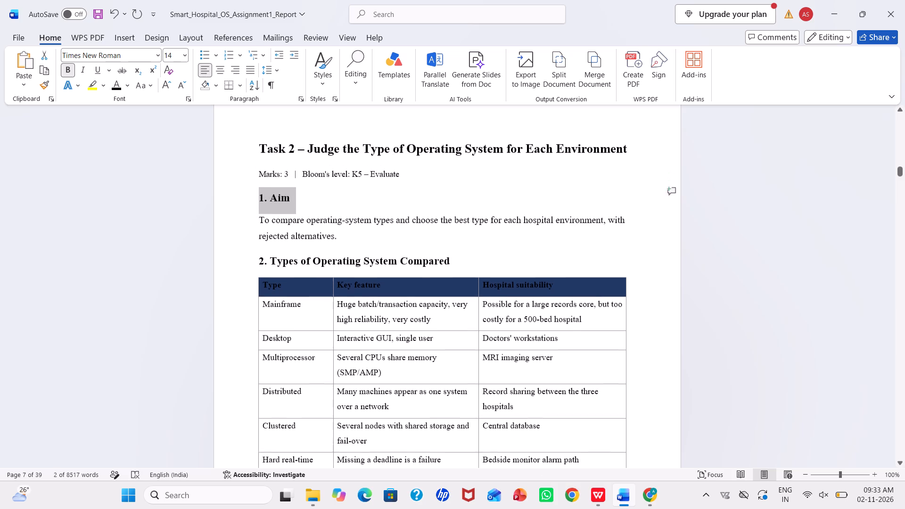
scroll(343, 232, up, 1)
drag(256, 237, 375, 254)
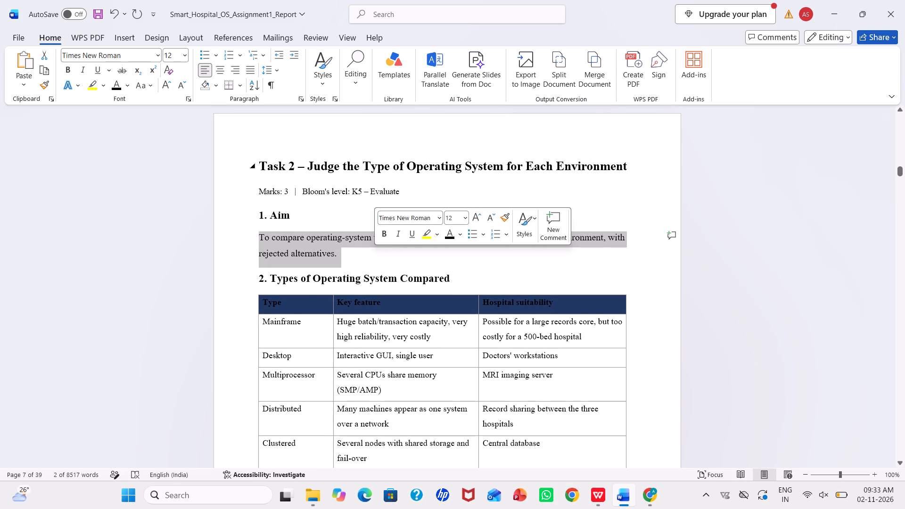
click(402, 190)
key(BackSpace)
key(BackSpace)
key(BackSpace)
key(BackSpace)
key(BackSpace)
key(BackSpace)
key(BackSpace)
key(BackSpace)
key(BackSpace)
key(BackSpace)
key(BackSpace)
key(BackSpace)
key(BackSpace)
key(BackSpace)
key(BackSpace)
key(BackSpace)
key(BackSpace)
key(BackSpace)
key(BackSpace)
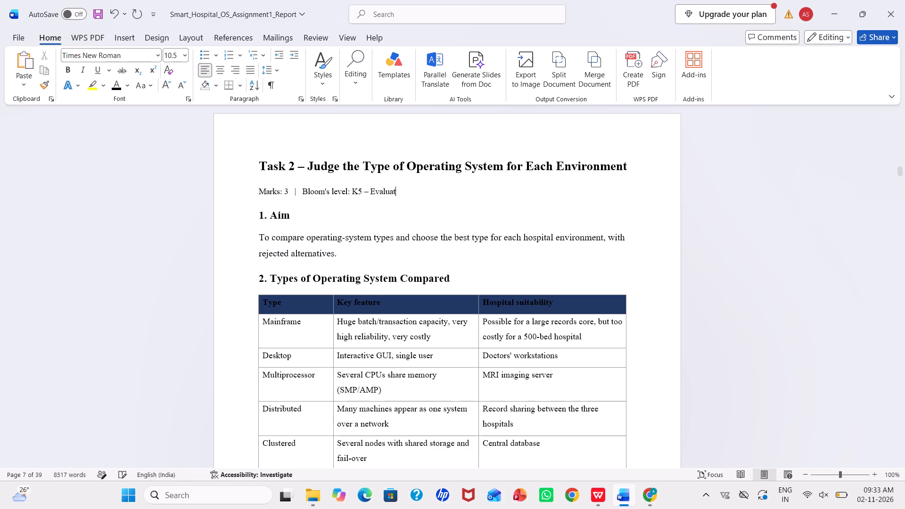
key(BackSpace)
key(BackSpace)
key(BackSpace)
key(BackSpace)
key(BackSpace)
key(BackSpace)
key(BackSpace)
key(BackSpace)
key(BackSpace)
key(BackSpace)
key(BackSpace)
key(BackSpace)
key(BackSpace)
key(BackSpace)
key(BackSpace)
key(BackSpace)
key(BackSpace)
key(BackSpace)
key(BackSpace)
key(BackSpace)
key(BackSpace)
key(BackSpace)
key(BackSpace)
key(BackSpace)
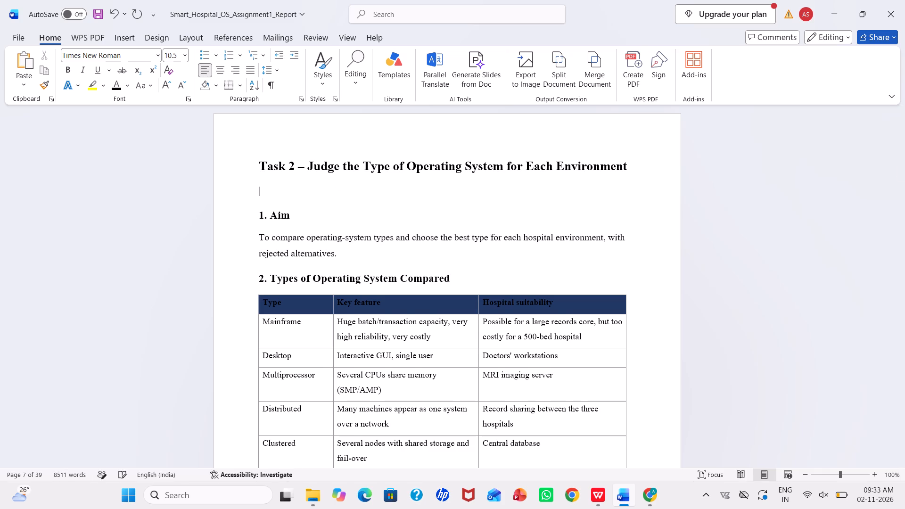
key(BackSpace)
Review the Task 2 pages from the Aim section through section 6 for remaining text to reformat.
scroll(402, 190, down, 2)
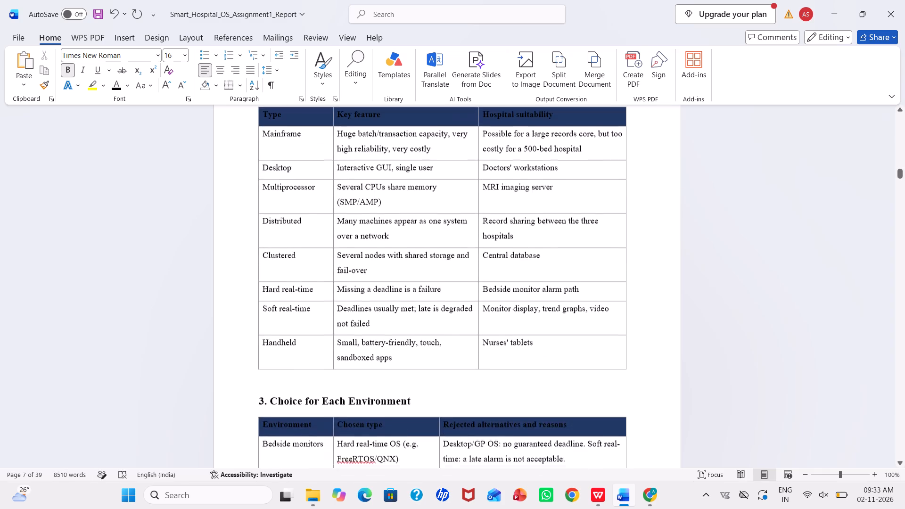
scroll(402, 190, down, 1)
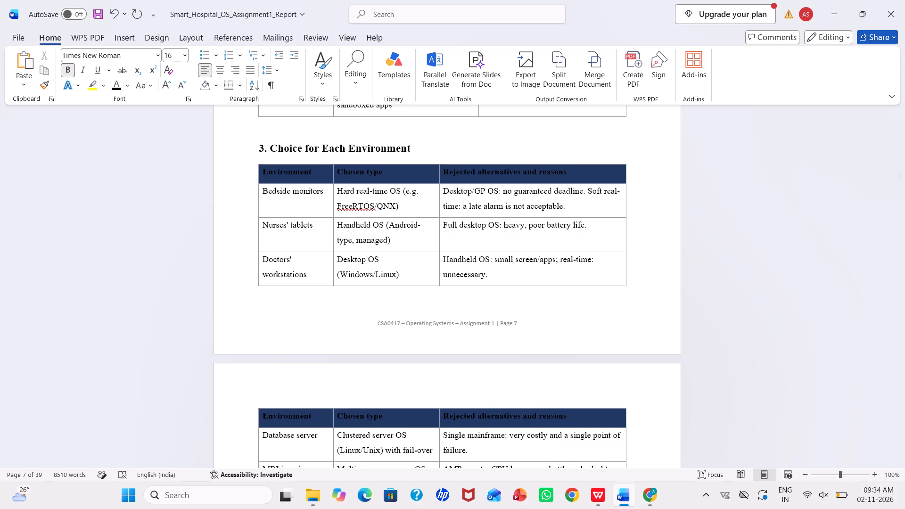
scroll(397, 241, down, 1)
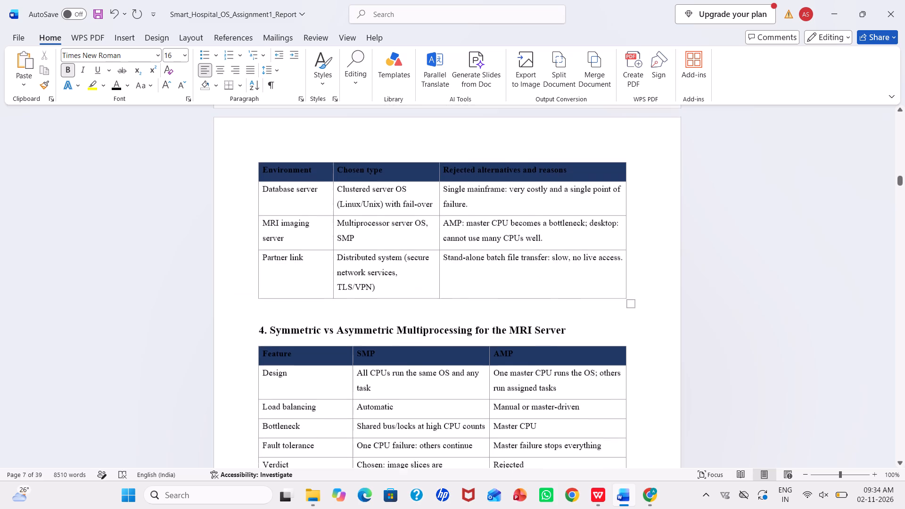
scroll(397, 241, down, 2)
scroll(366, 273, down, 1)
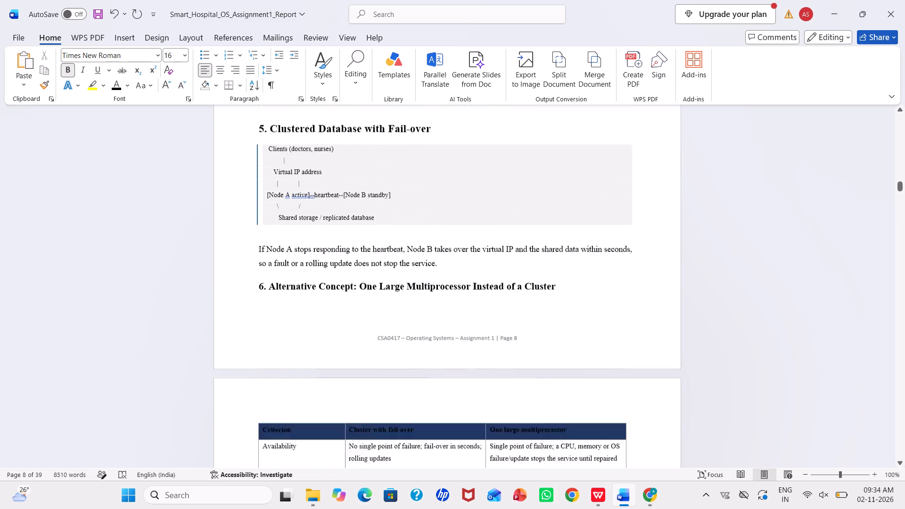
scroll(366, 273, down, 1)
scroll(346, 291, up, 5)
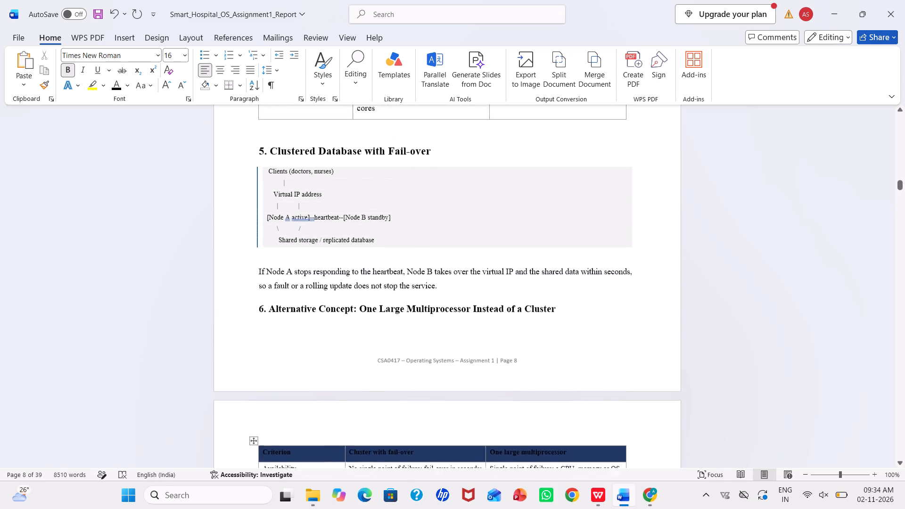
scroll(346, 291, up, 1)
scroll(346, 291, down, 1)
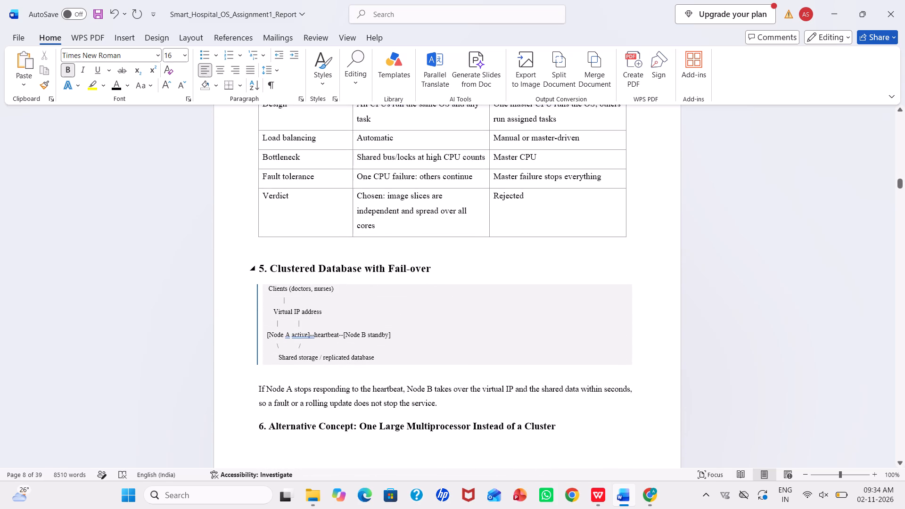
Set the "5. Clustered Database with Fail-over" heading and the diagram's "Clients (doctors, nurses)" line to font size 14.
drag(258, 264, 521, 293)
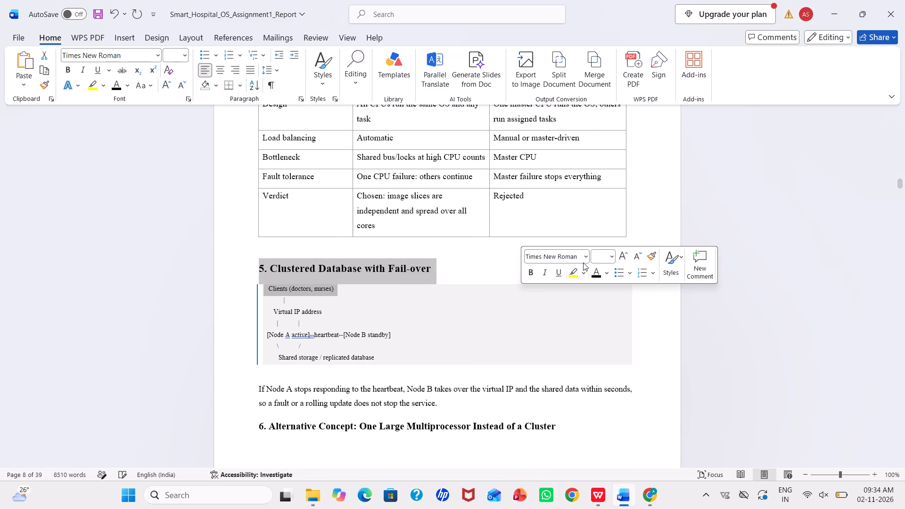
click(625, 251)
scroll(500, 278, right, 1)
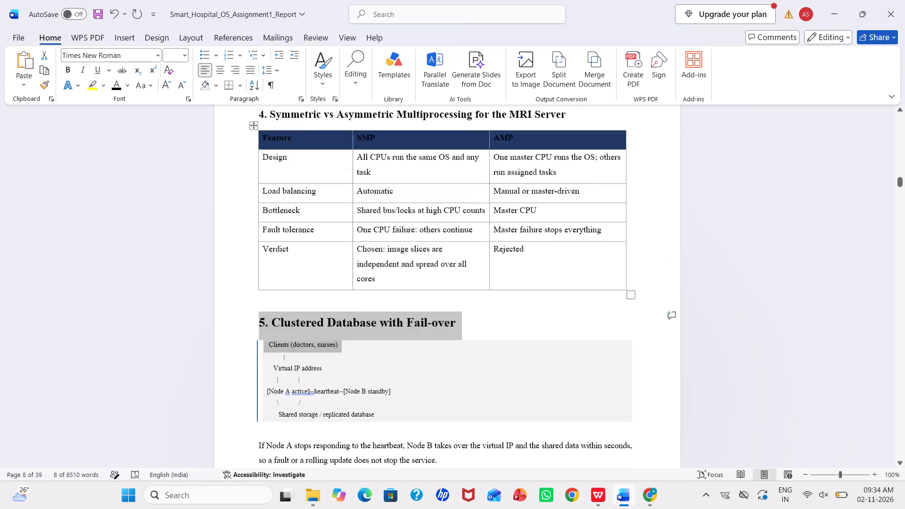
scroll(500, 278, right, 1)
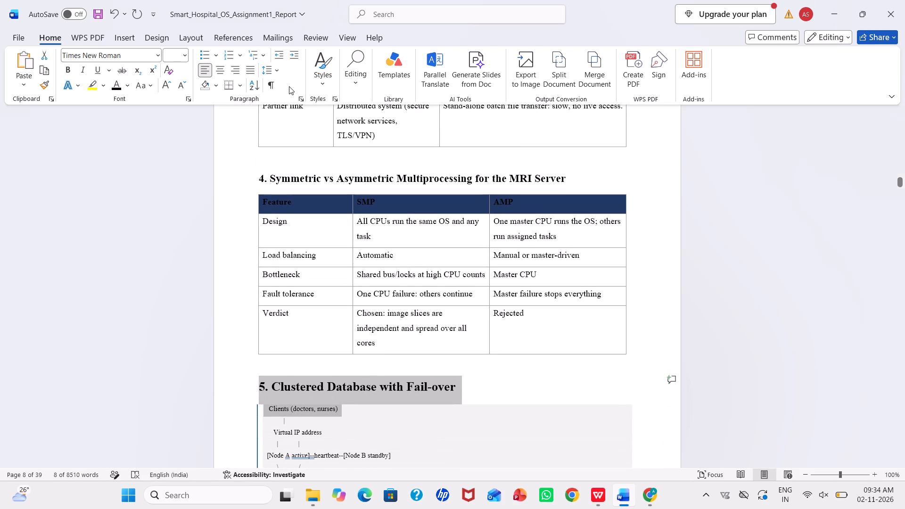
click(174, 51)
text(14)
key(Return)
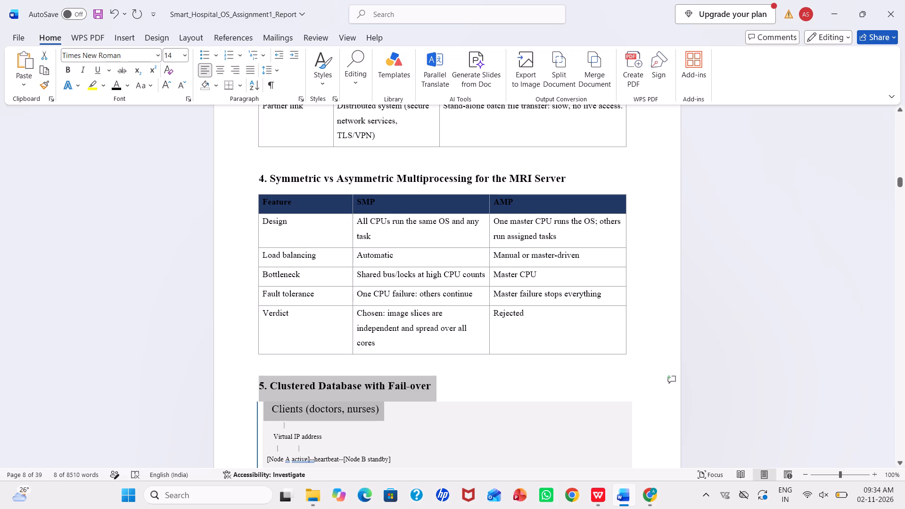
Set all text of the section 5 fail-over diagram, from "Clients (doctors, nurses)" to "Shared storage / replicated database", to font size 12.
scroll(124, 269, down, 4)
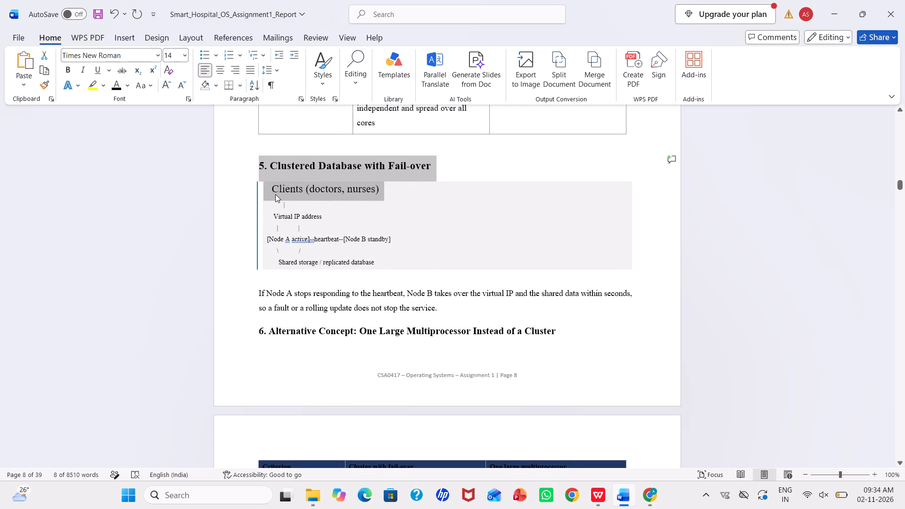
click(273, 188)
drag(273, 188, 397, 270)
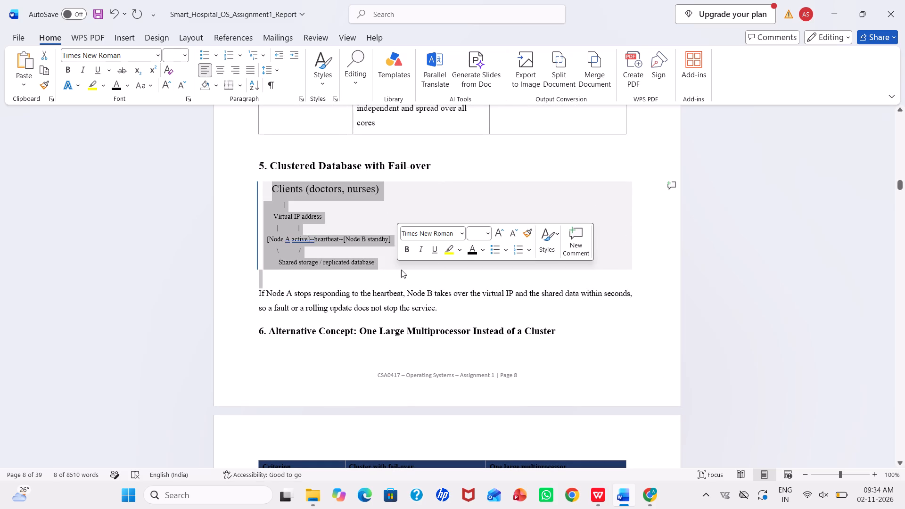
click(516, 232)
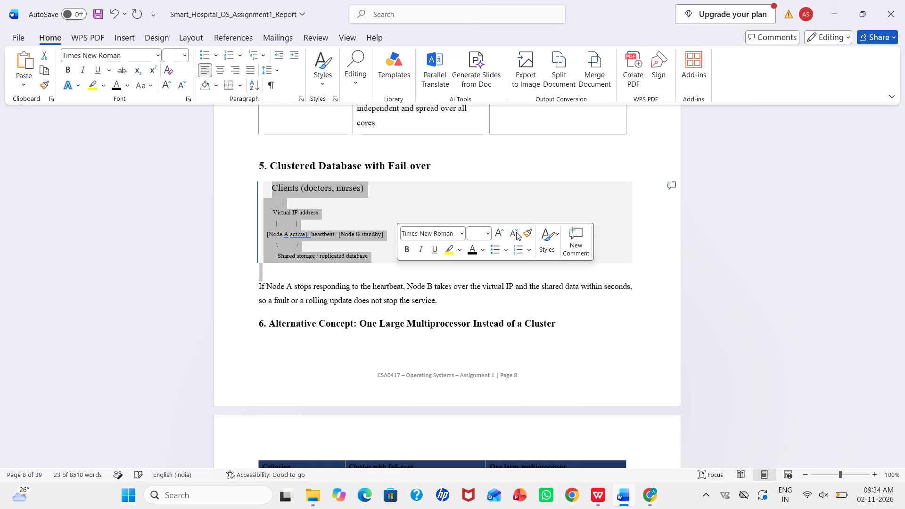
click(172, 53)
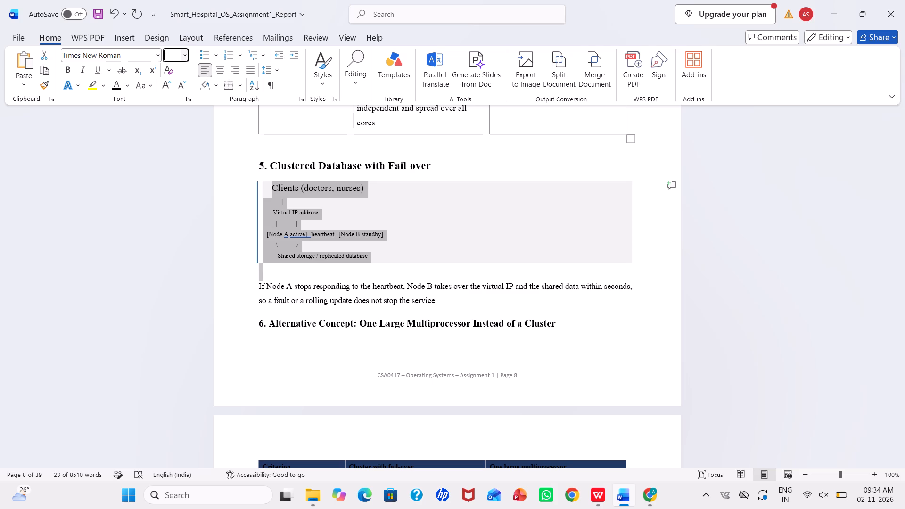
text(12)
key(Return)
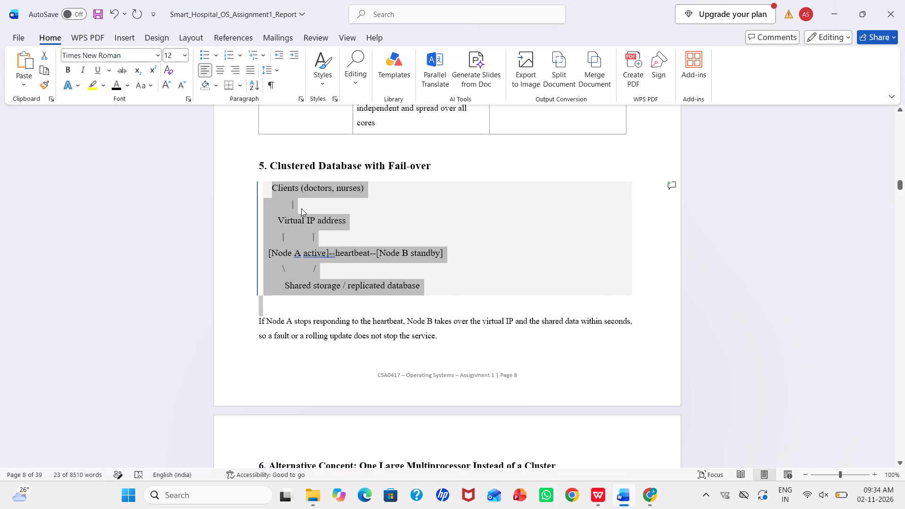
Enlarge the paragraph beginning "If Node A stops responding to the heartbeat" to font size 12.
scroll(301, 208, down, 1)
drag(257, 223, 461, 269)
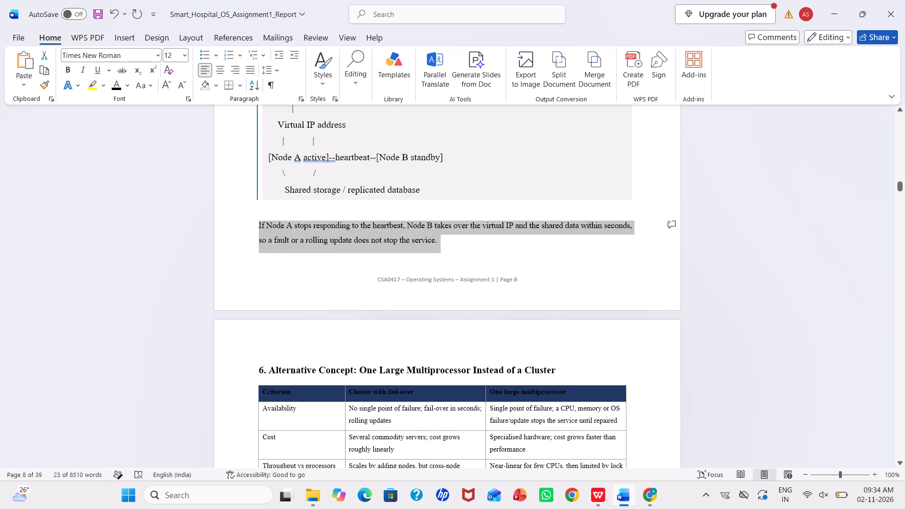
drag(461, 269, 461, 267)
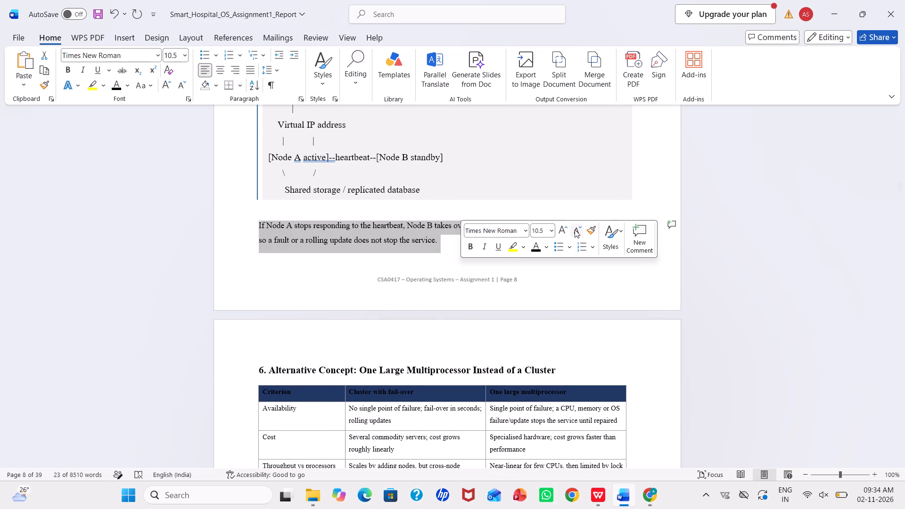
click(567, 230)
click(567, 230)
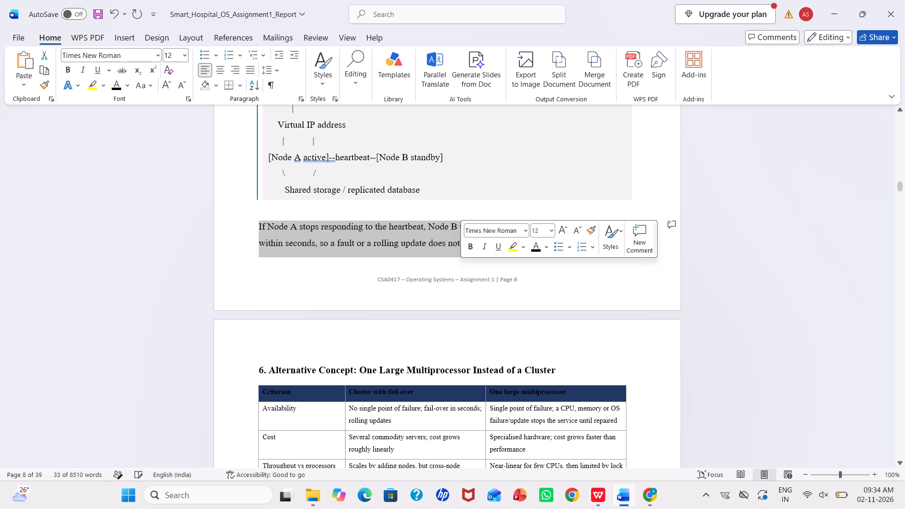
Enlarge the section 6 comparison table text to size 11 and the "6. Alternative Concept" heading to size 14.
scroll(385, 269, down, 2)
drag(264, 235, 571, 356)
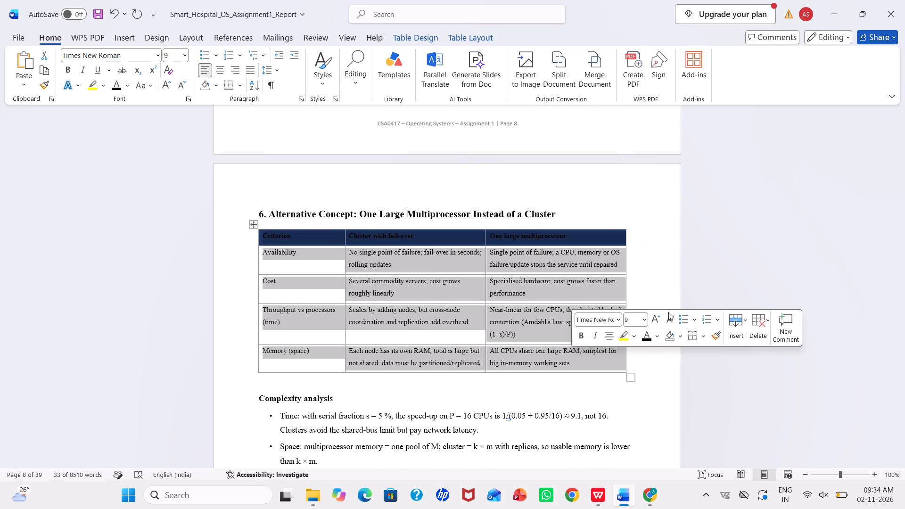
click(658, 316)
click(658, 316)
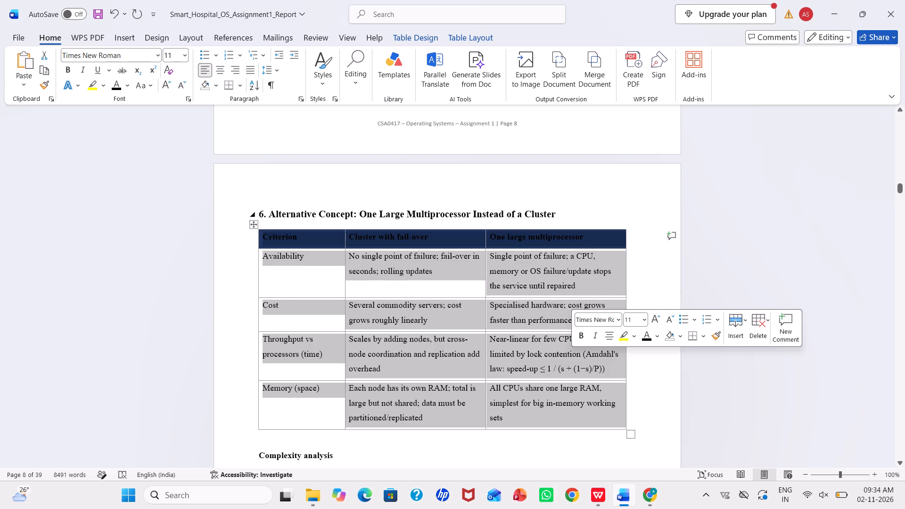
drag(259, 213, 572, 206)
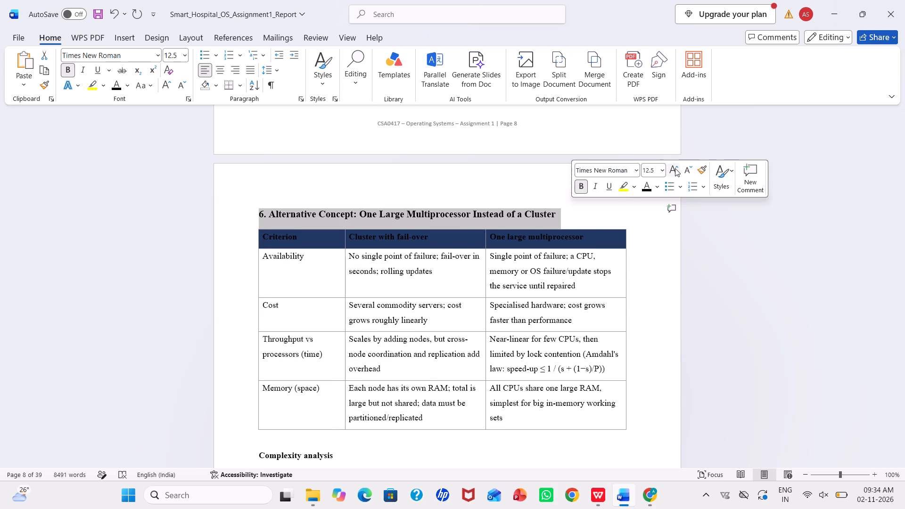
click(675, 168)
Enlarge the three bullet points on time, space and availability under "Complexity analysis" to font size 12.
scroll(353, 334, down, 3)
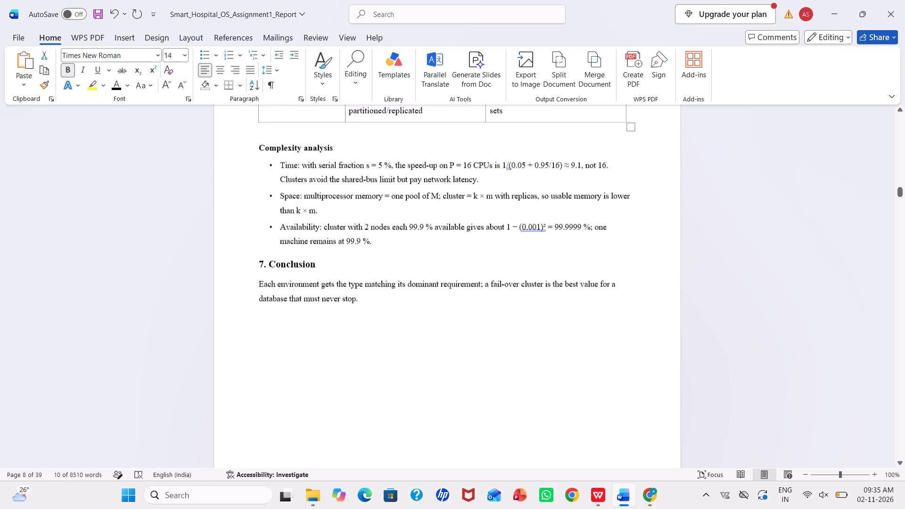
scroll(353, 334, down, 1)
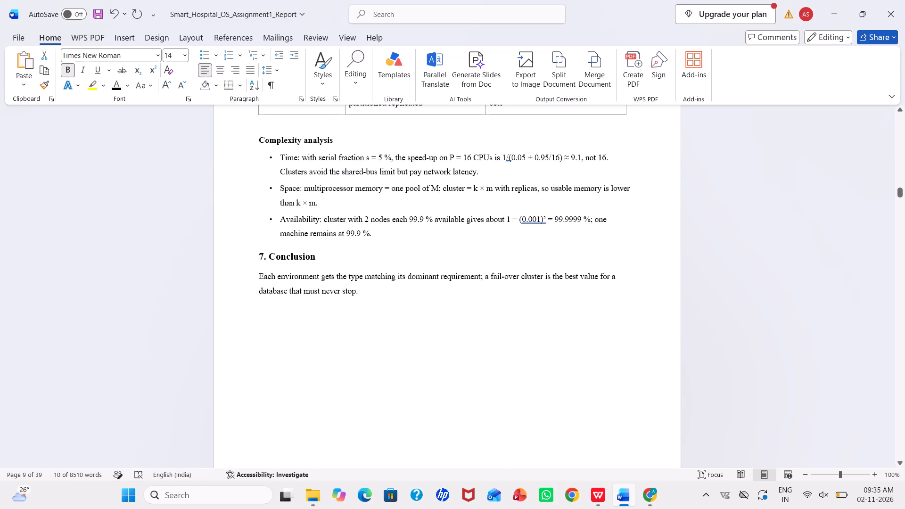
drag(259, 140, 376, 226)
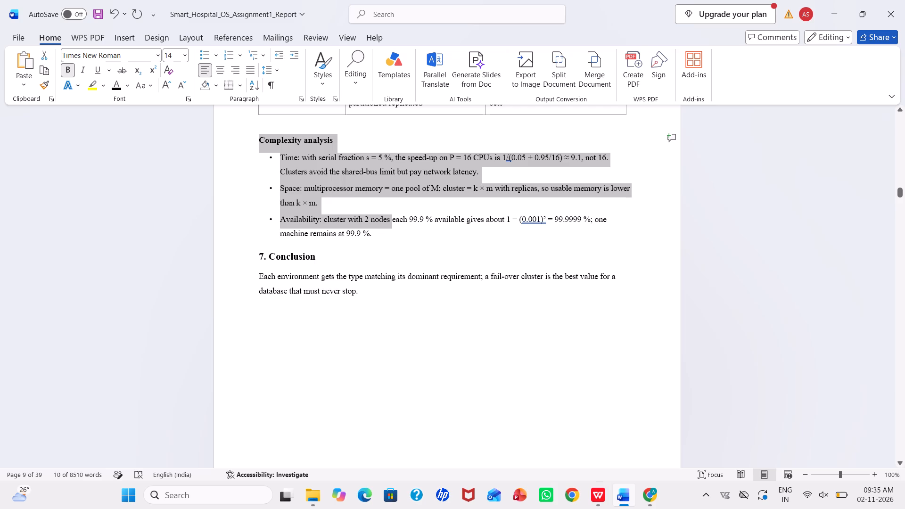
drag(376, 226, 258, 131)
drag(278, 156, 328, 203)
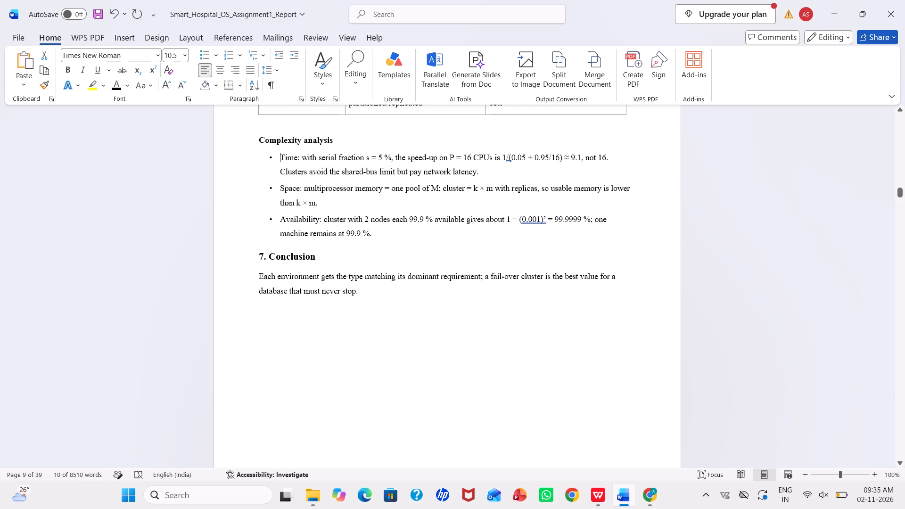
drag(328, 203, 378, 238)
click(481, 199)
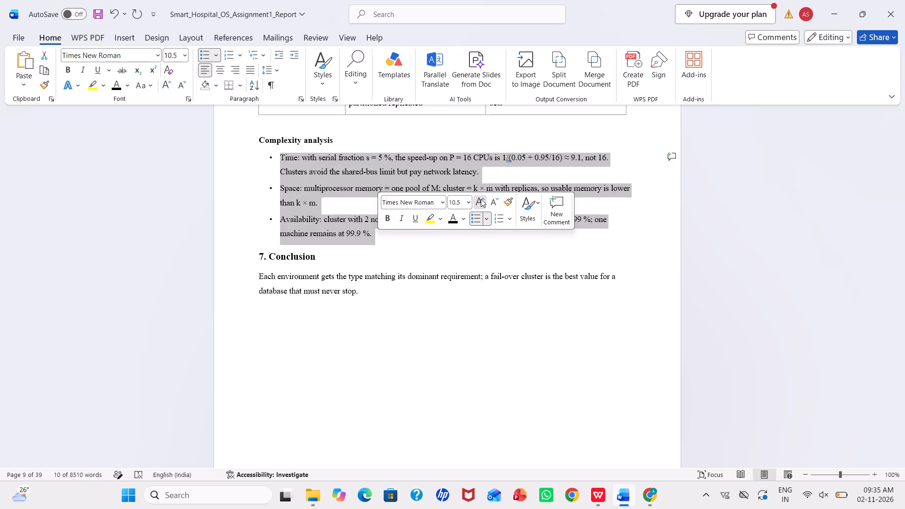
click(481, 199)
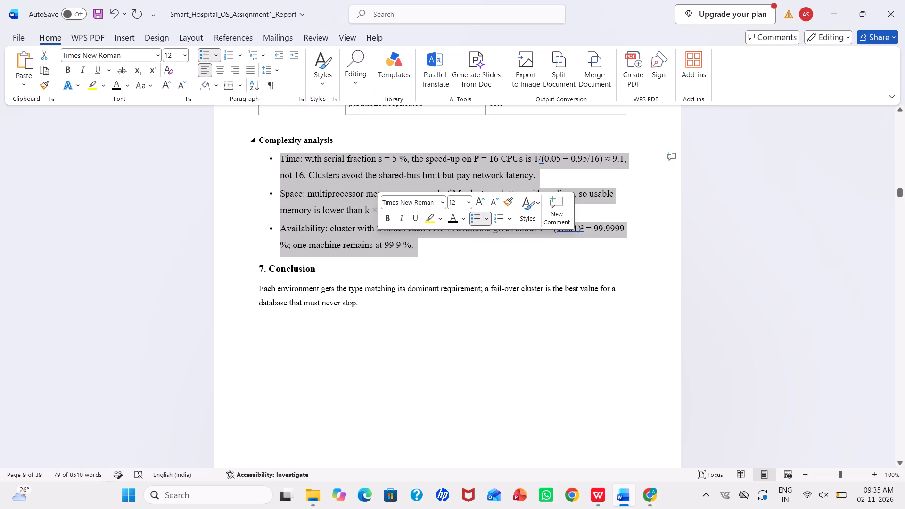
Set the "Complexity analysis" heading to font size 14.
drag(355, 137, 216, 139)
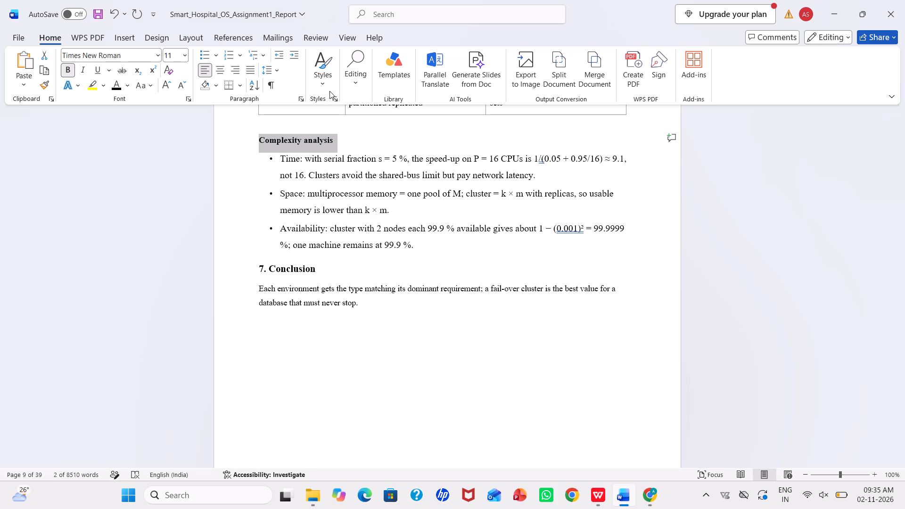
click(173, 53)
key(BackSpace)
text(14)
key(Return)
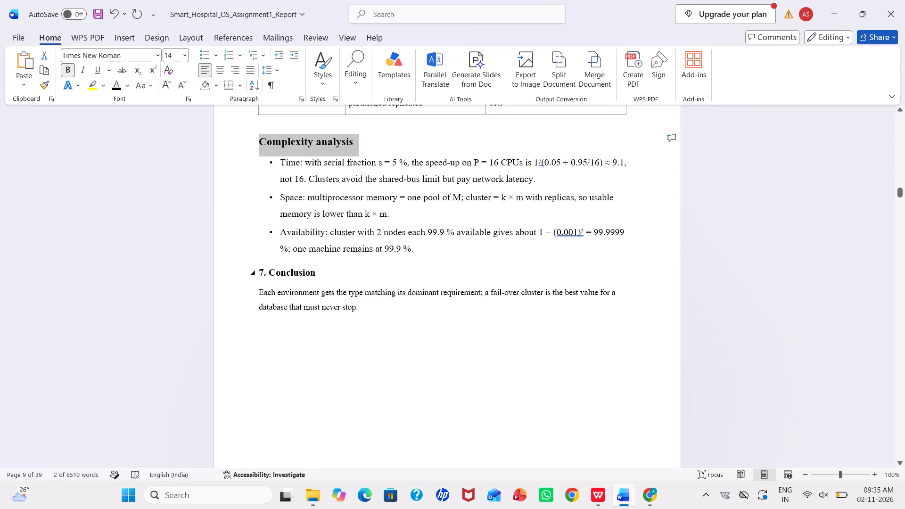
Enlarge Task 2's conclusion paragraph to font size 12 and its "7. Conclusion" heading to font size 14.
drag(258, 288, 365, 319)
click(469, 279)
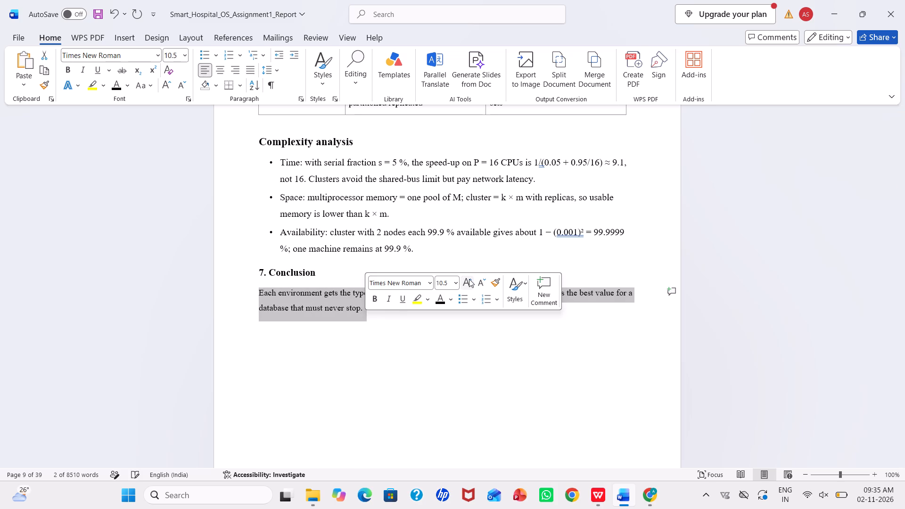
click(469, 279)
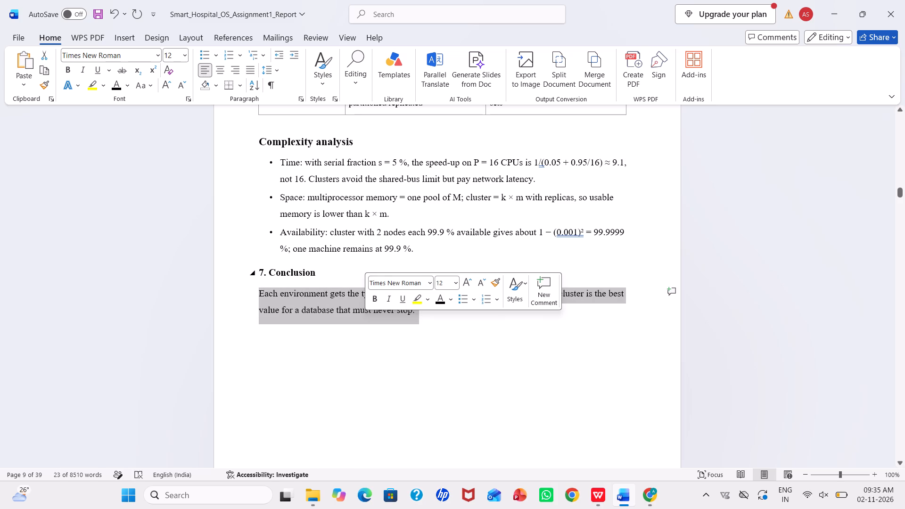
drag(330, 271, 230, 268)
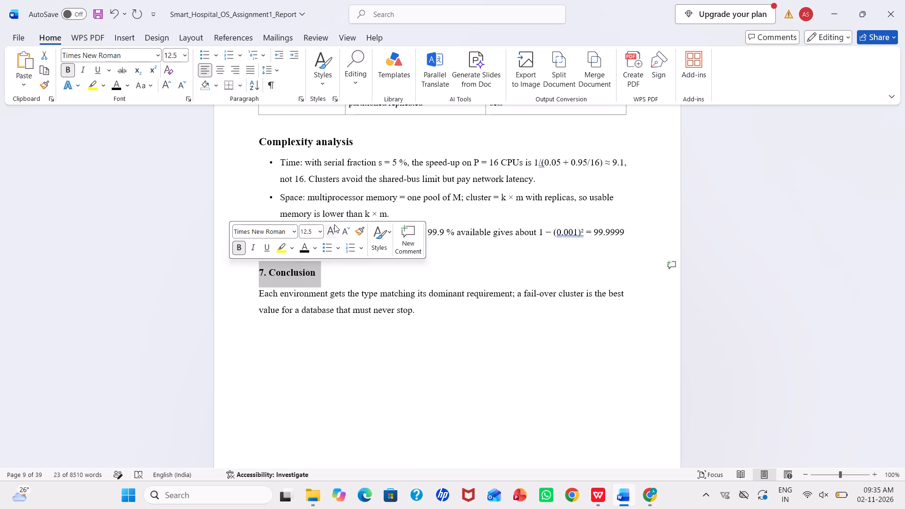
click(334, 224)
scroll(321, 341, down, 2)
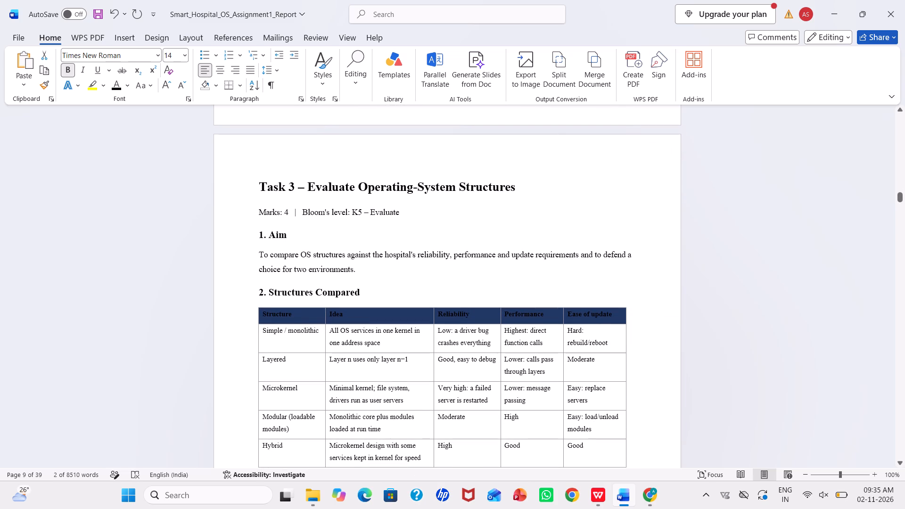
Delete the marks and Bloom's level line beneath the Task 3 heading.
drag(403, 212, 238, 202)
click(257, 209)
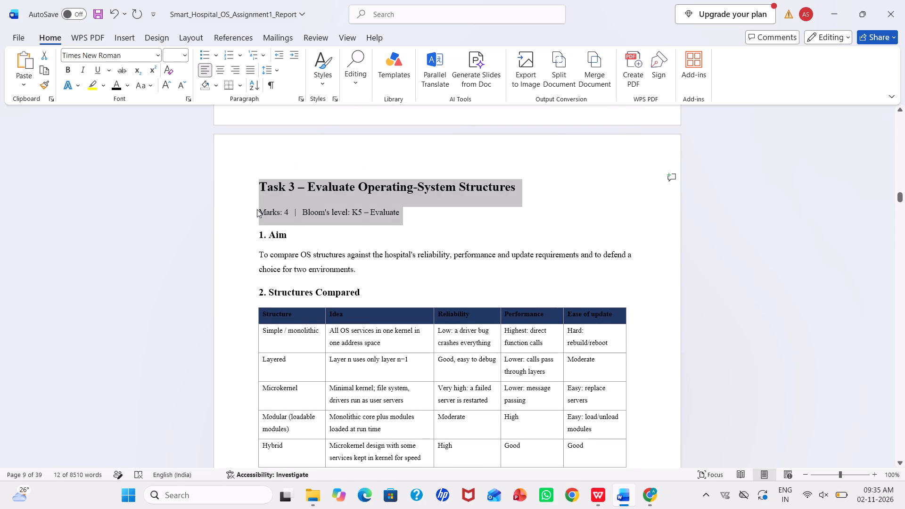
drag(257, 209, 417, 208)
key(BackSpace)
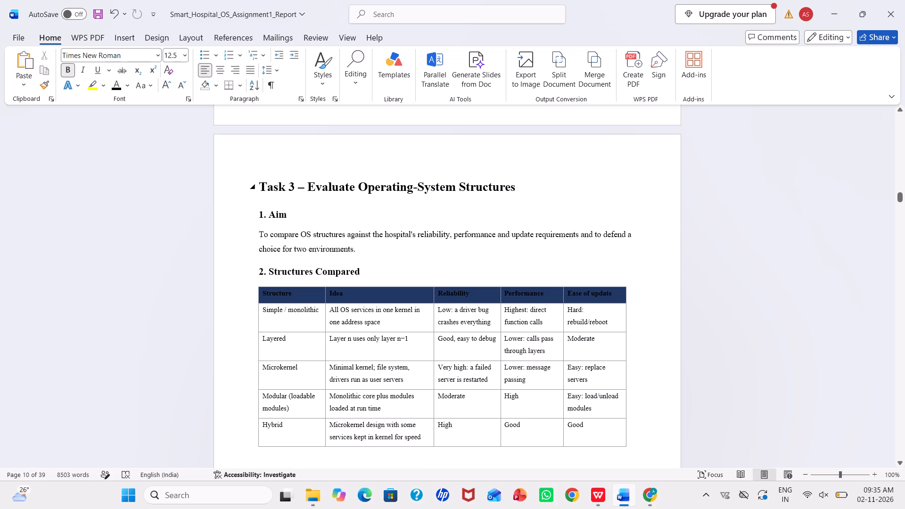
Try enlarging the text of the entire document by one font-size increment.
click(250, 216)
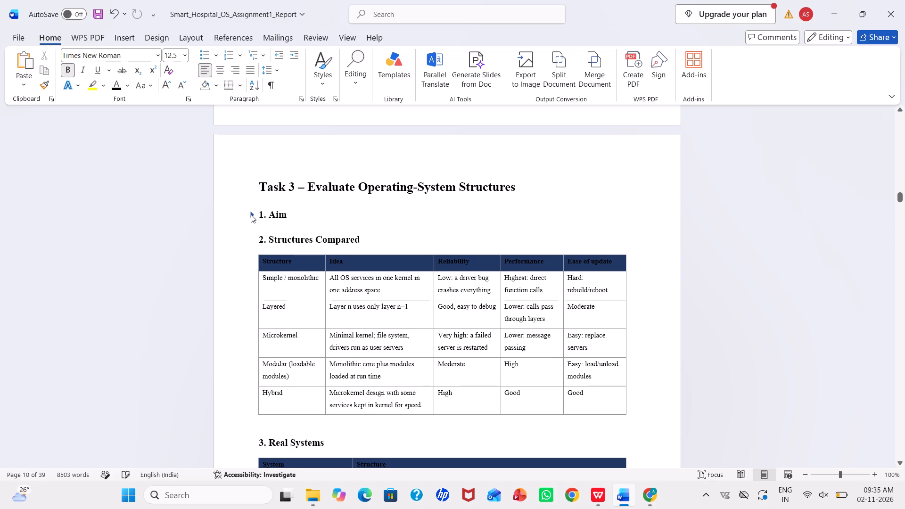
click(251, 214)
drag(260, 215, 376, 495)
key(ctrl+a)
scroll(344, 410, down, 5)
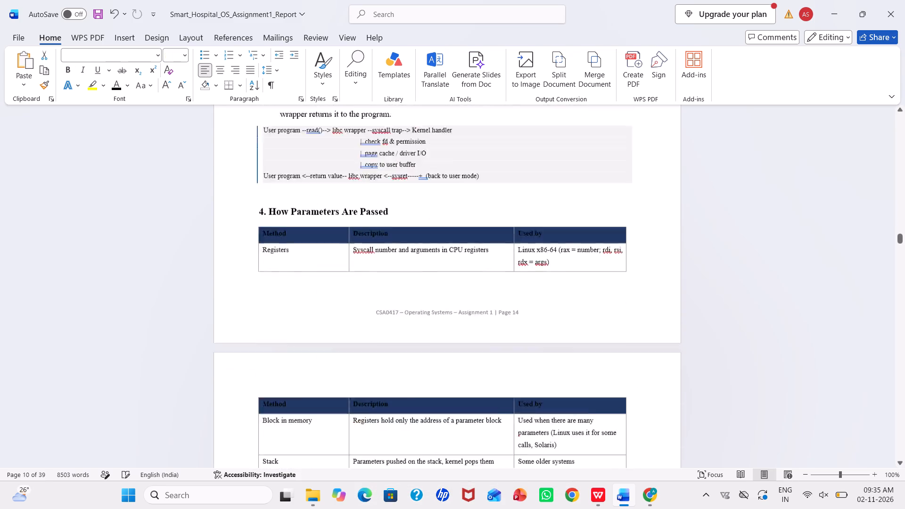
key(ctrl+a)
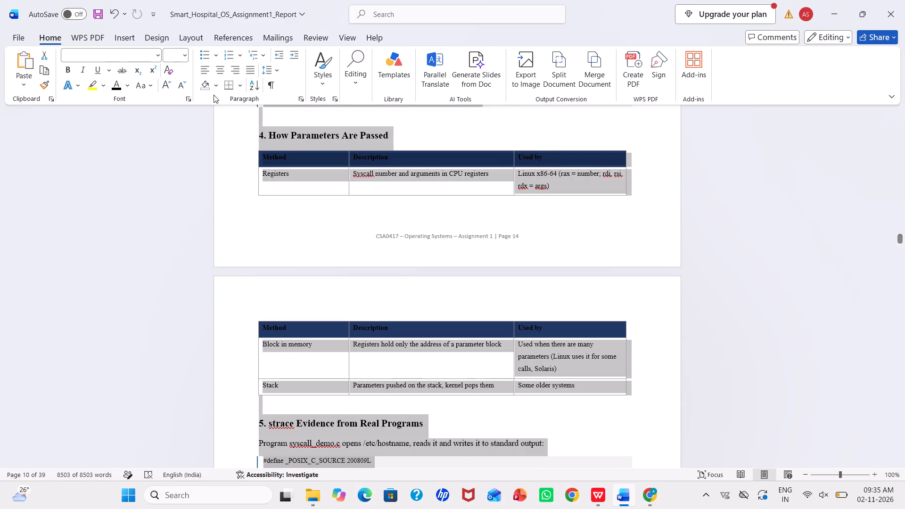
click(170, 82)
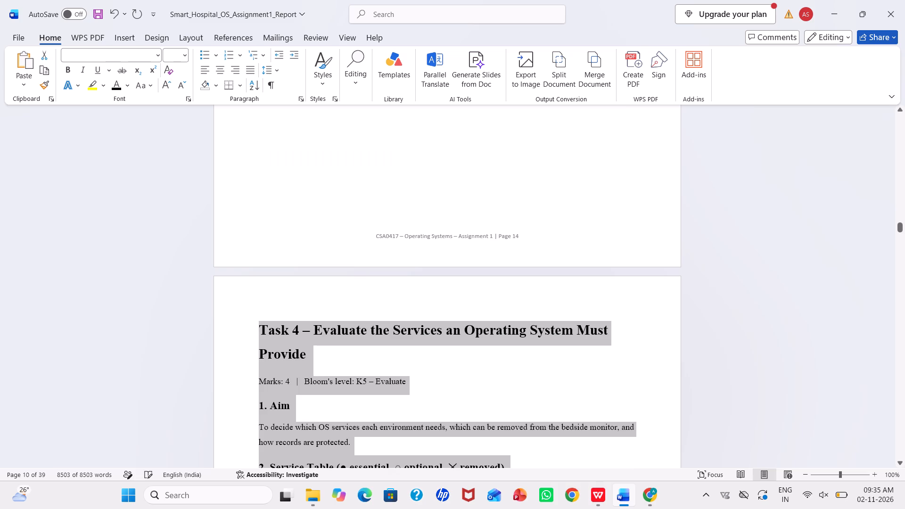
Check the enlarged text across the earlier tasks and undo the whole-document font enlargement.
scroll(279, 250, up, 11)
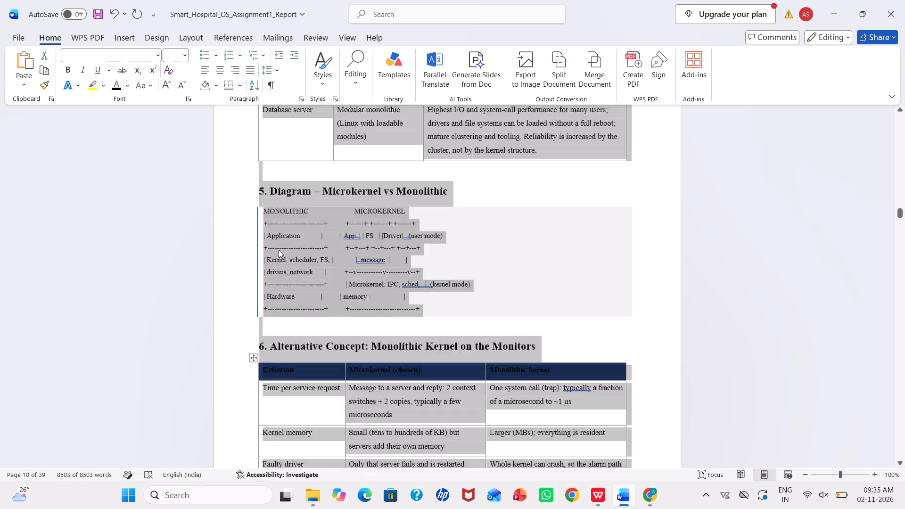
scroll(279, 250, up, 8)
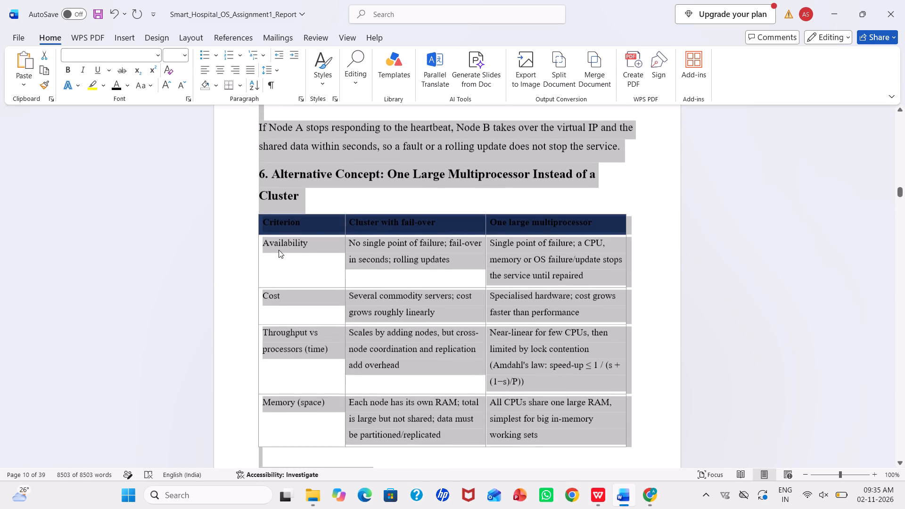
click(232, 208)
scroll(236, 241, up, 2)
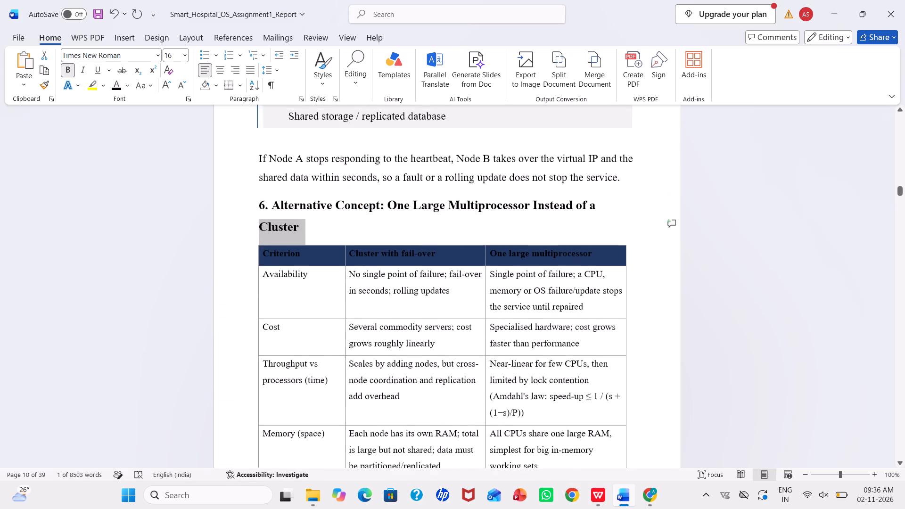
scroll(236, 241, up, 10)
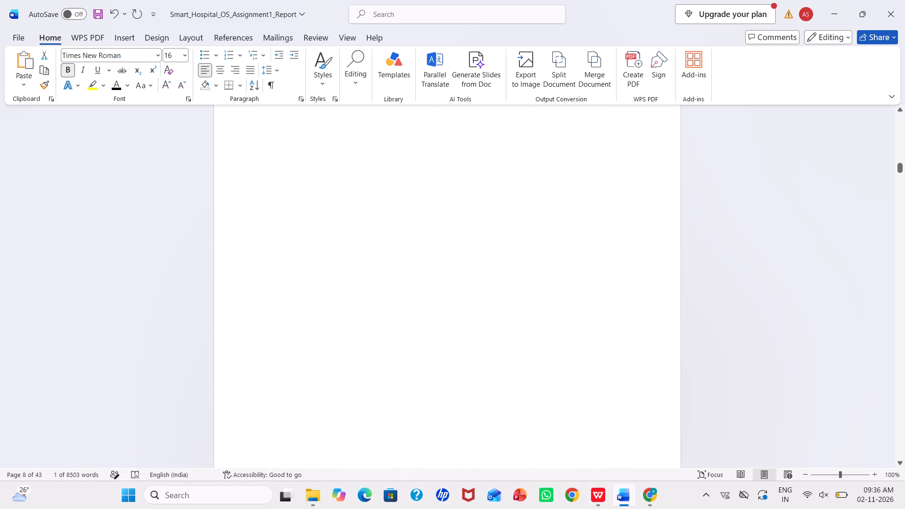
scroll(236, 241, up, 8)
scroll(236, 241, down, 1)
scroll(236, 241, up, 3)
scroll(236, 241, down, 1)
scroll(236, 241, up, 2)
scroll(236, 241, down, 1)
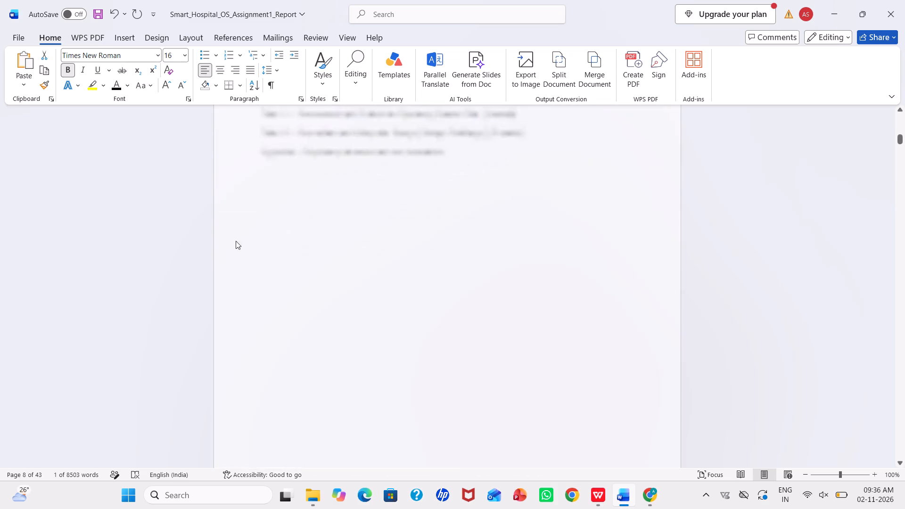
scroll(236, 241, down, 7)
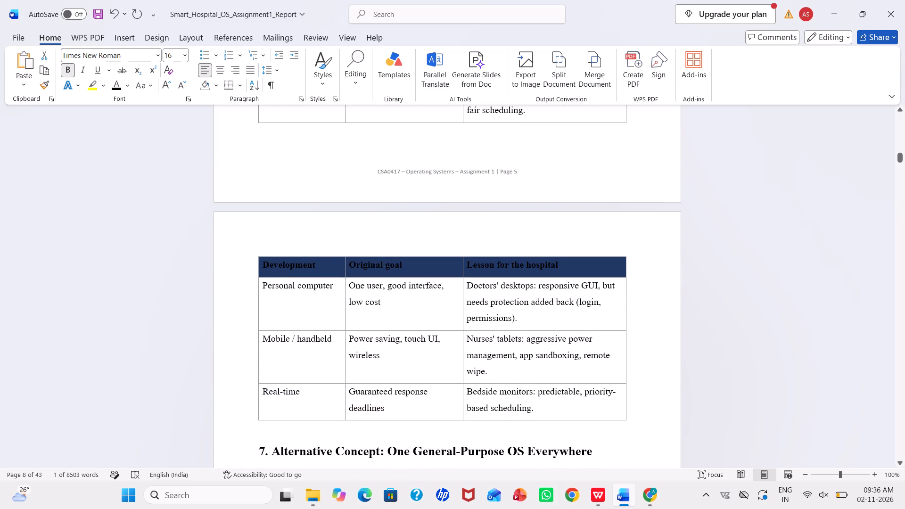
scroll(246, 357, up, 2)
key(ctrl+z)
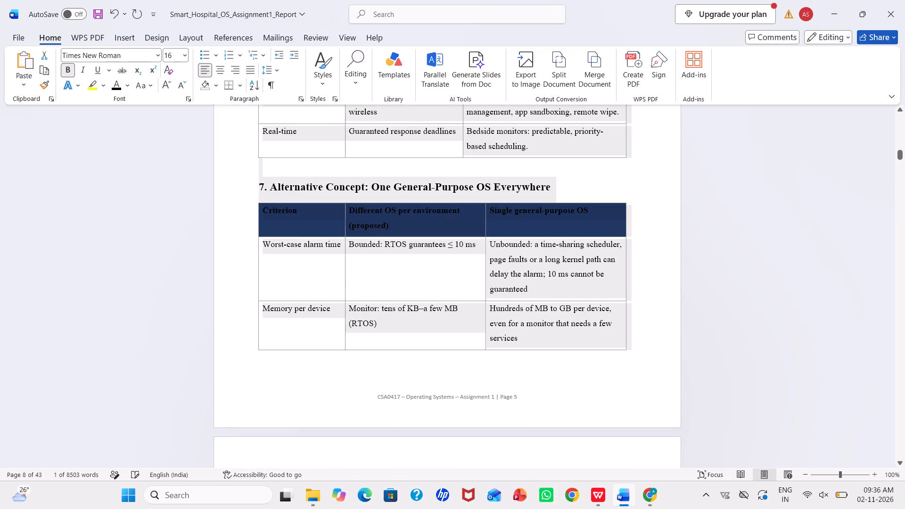
Enlarge Task 3's aim paragraph to font size 12 and its "1. Aim" heading to size 14.
scroll(223, 417, down, 6)
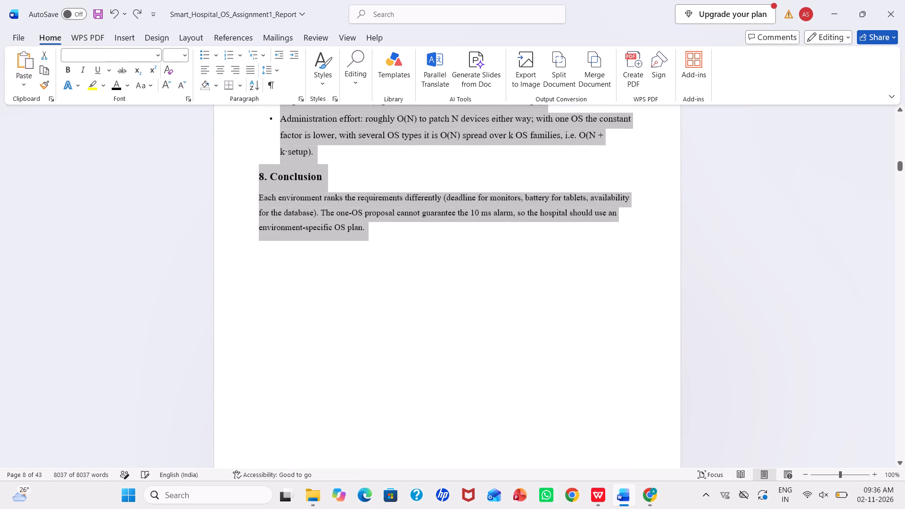
scroll(223, 417, down, 3)
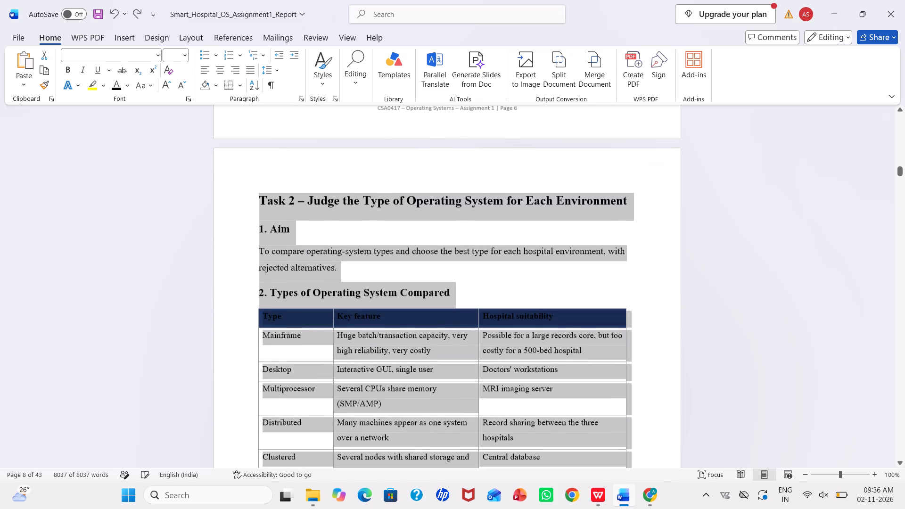
click(198, 349)
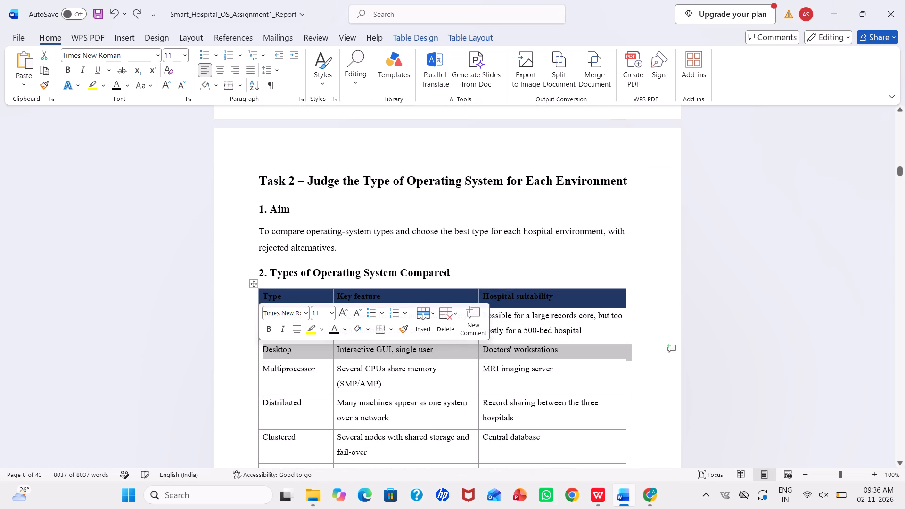
scroll(253, 267, down, 4)
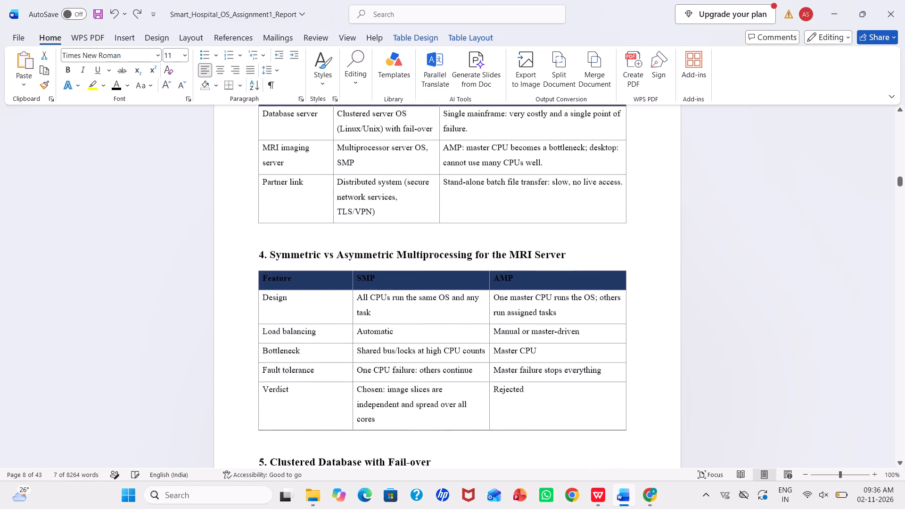
scroll(253, 267, down, 6)
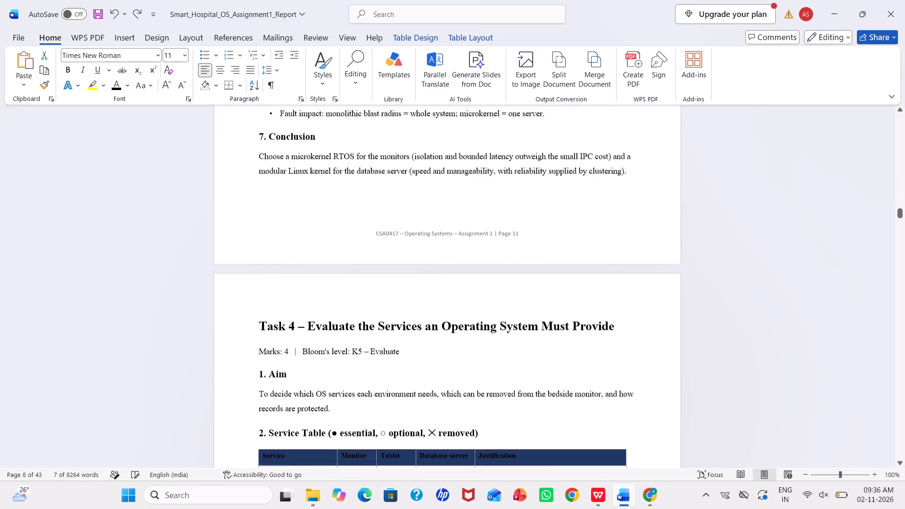
scroll(253, 267, down, 4)
scroll(253, 267, up, 1)
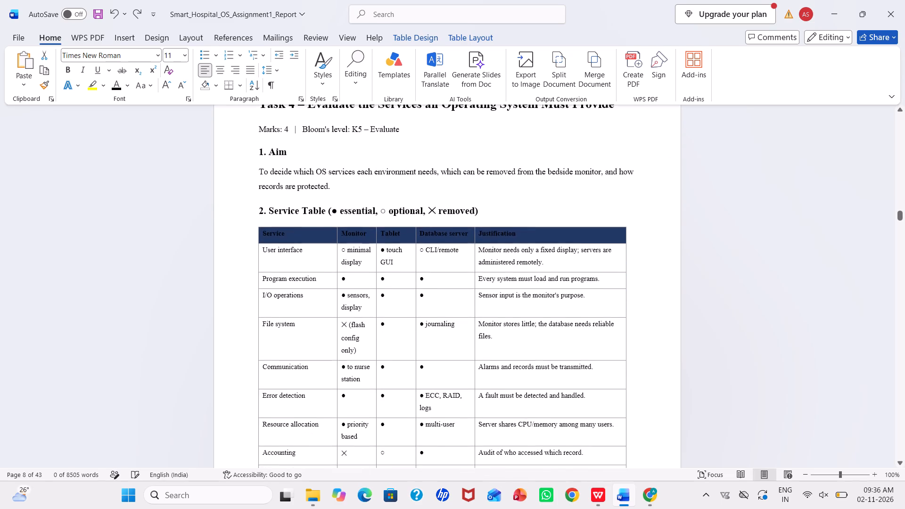
scroll(253, 267, up, 5)
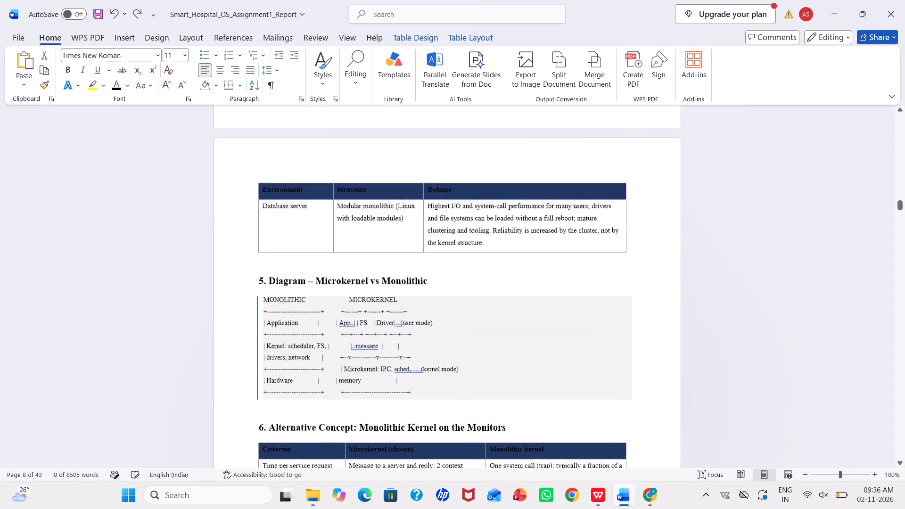
scroll(253, 267, up, 3)
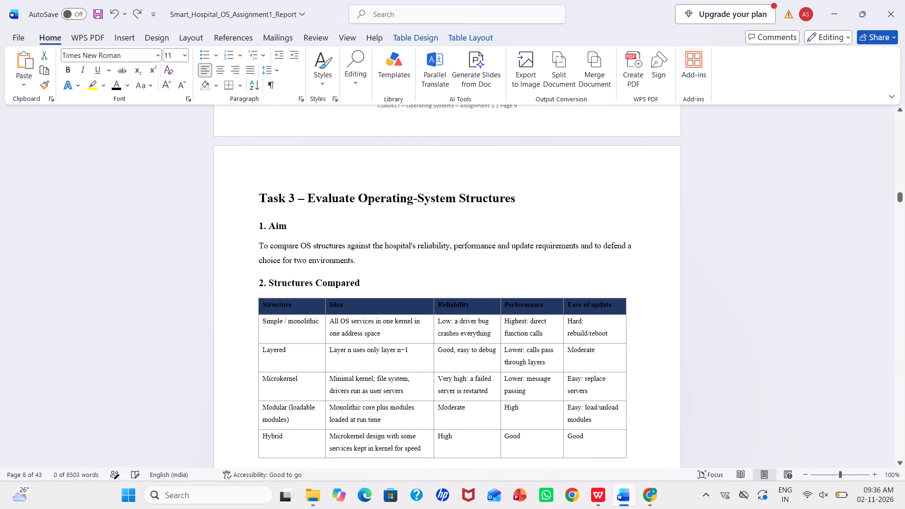
drag(261, 242, 394, 267)
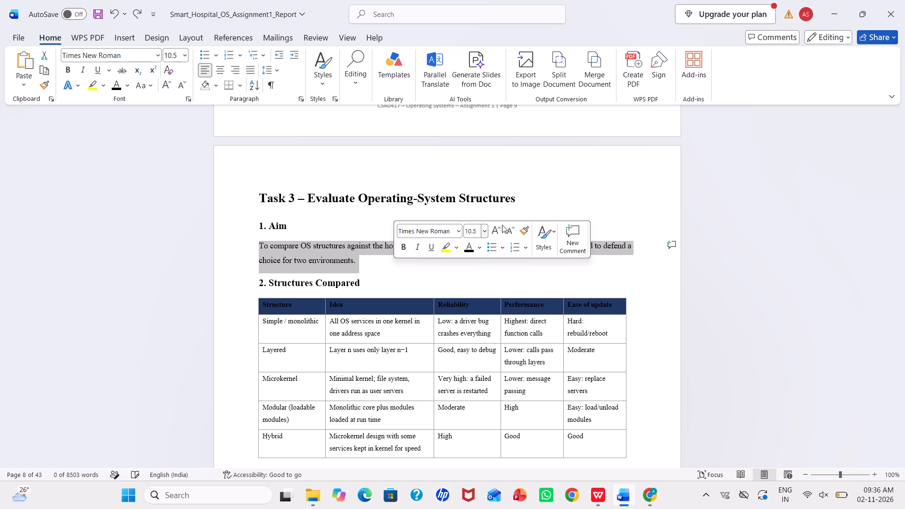
click(499, 225)
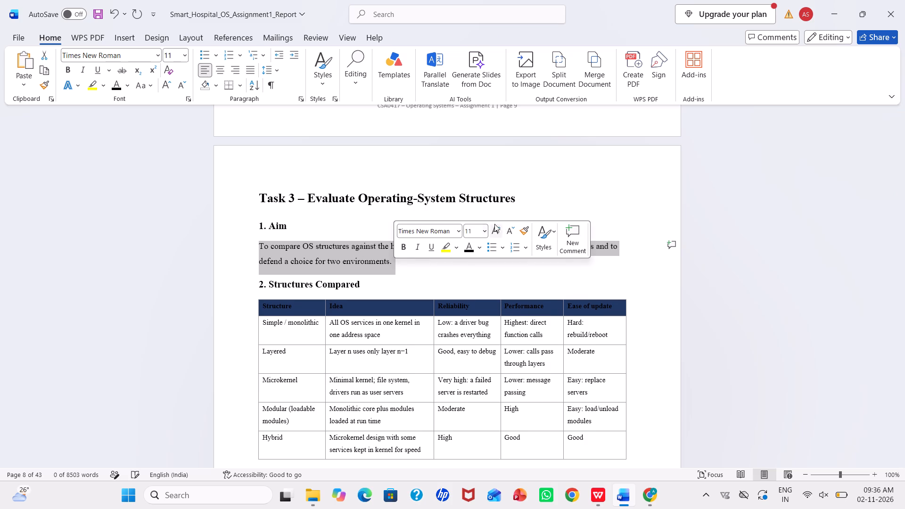
click(497, 225)
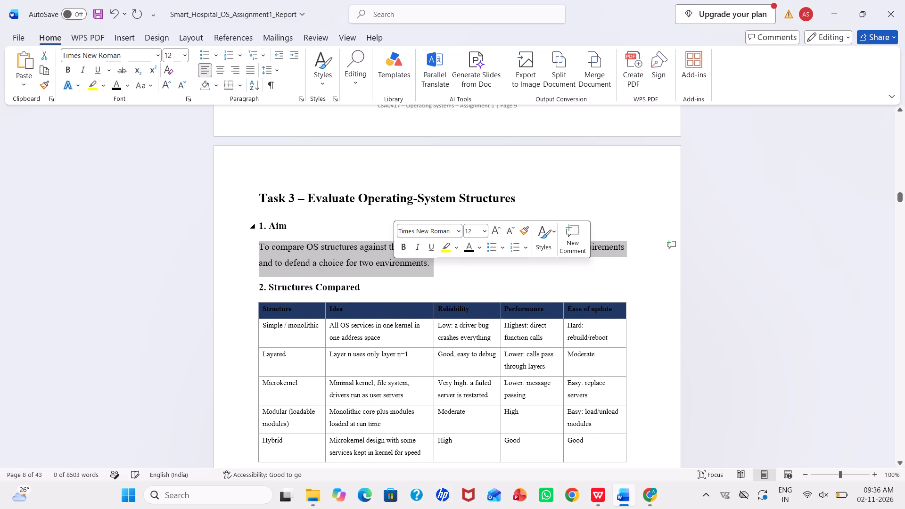
drag(299, 224, 251, 231)
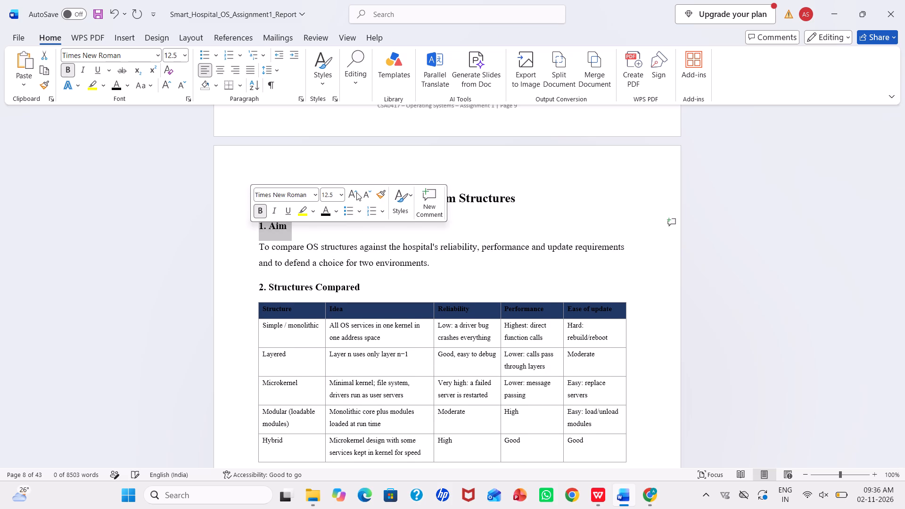
click(355, 192)
click(227, 210)
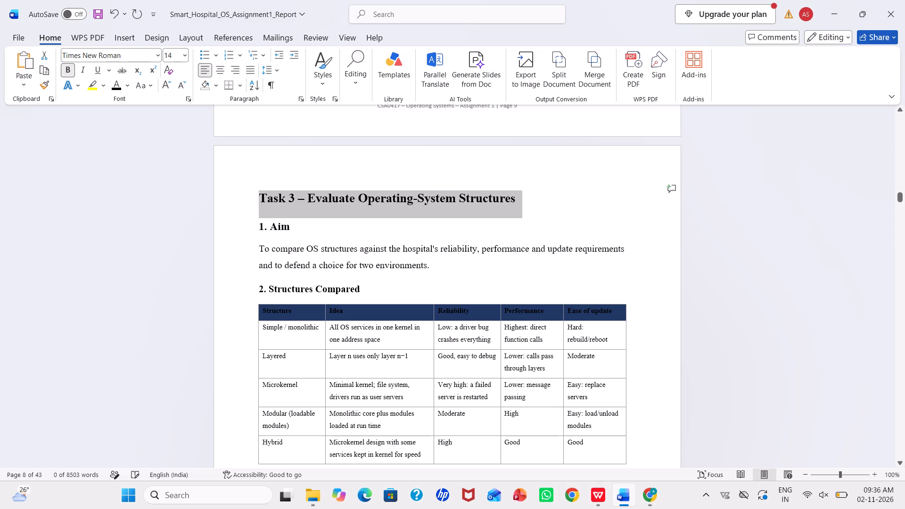
Enlarge all text in Task 3's "2. Structures Compared" table to font size 11.
scroll(268, 302, down, 1)
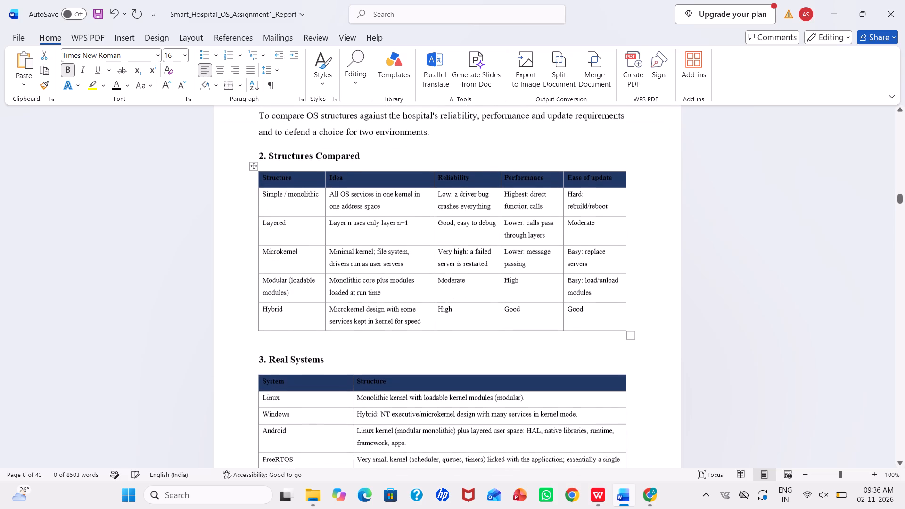
scroll(268, 302, down, 2)
scroll(265, 328, up, 1)
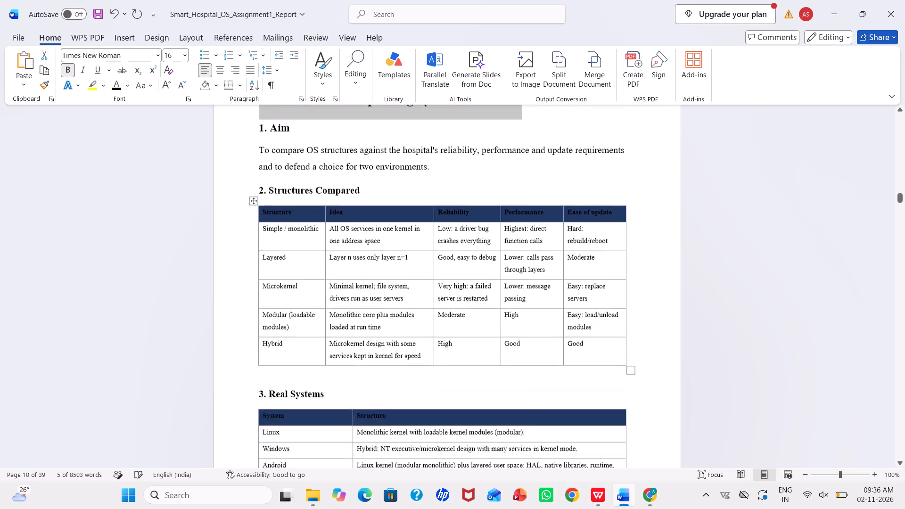
scroll(265, 328, up, 1)
drag(263, 259, 499, 402)
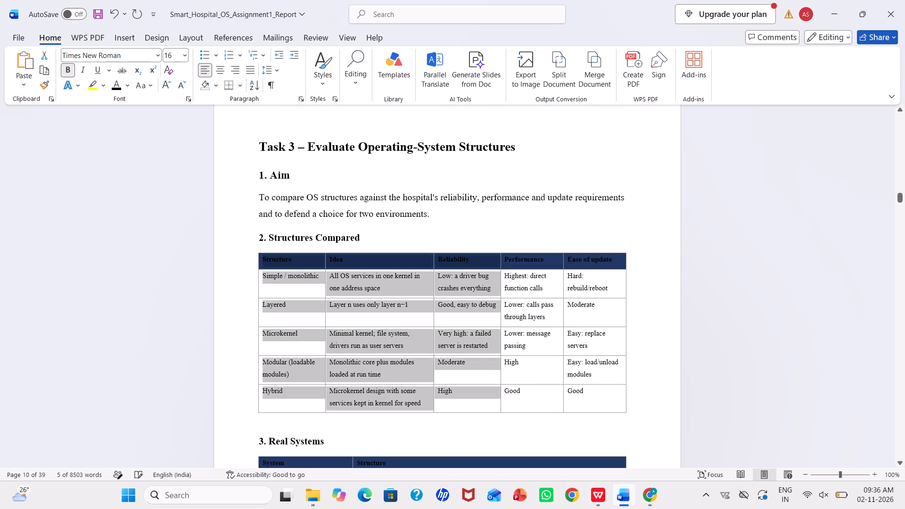
drag(499, 402, 579, 404)
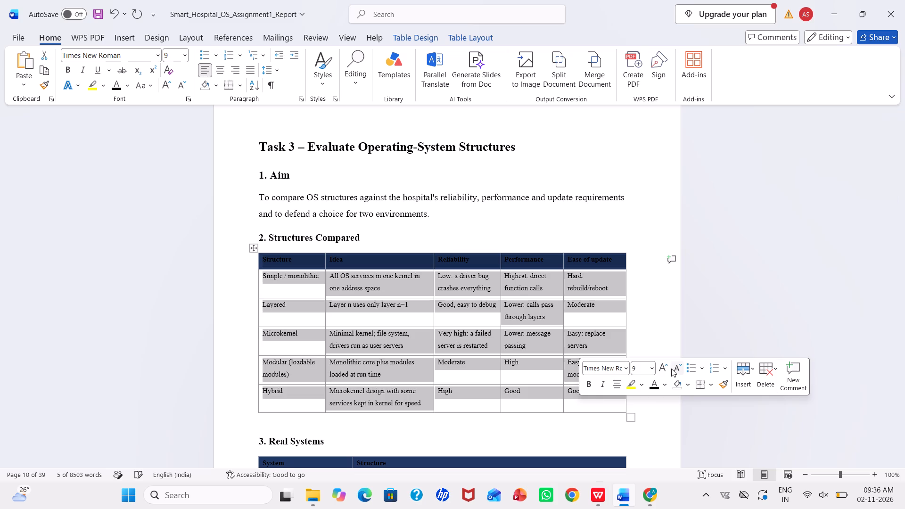
click(669, 366)
click(669, 366)
Set Task 3's "3. Real Systems" heading to font size 14.
scroll(523, 376, down, 1)
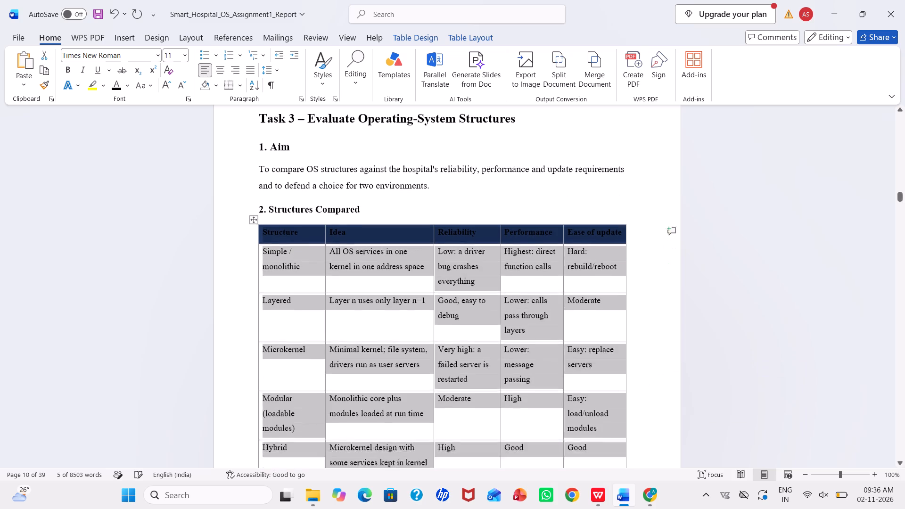
scroll(523, 376, down, 2)
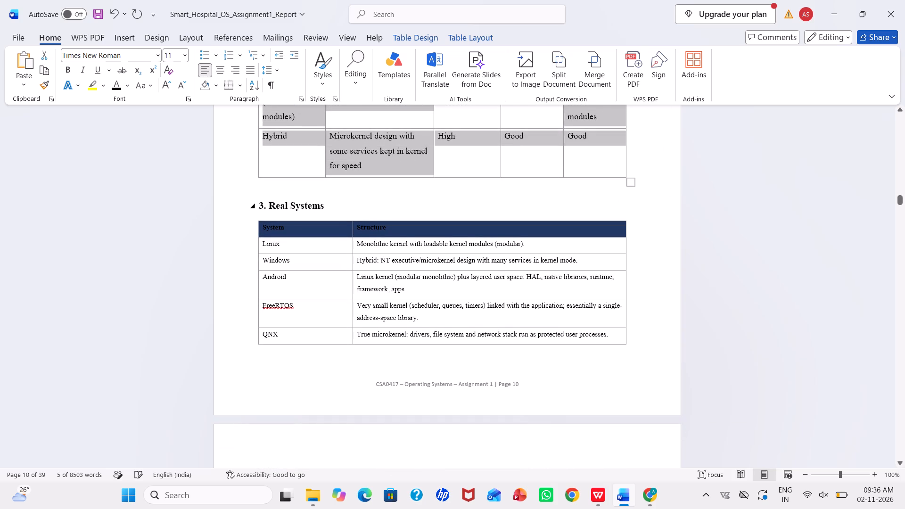
drag(260, 202, 356, 212)
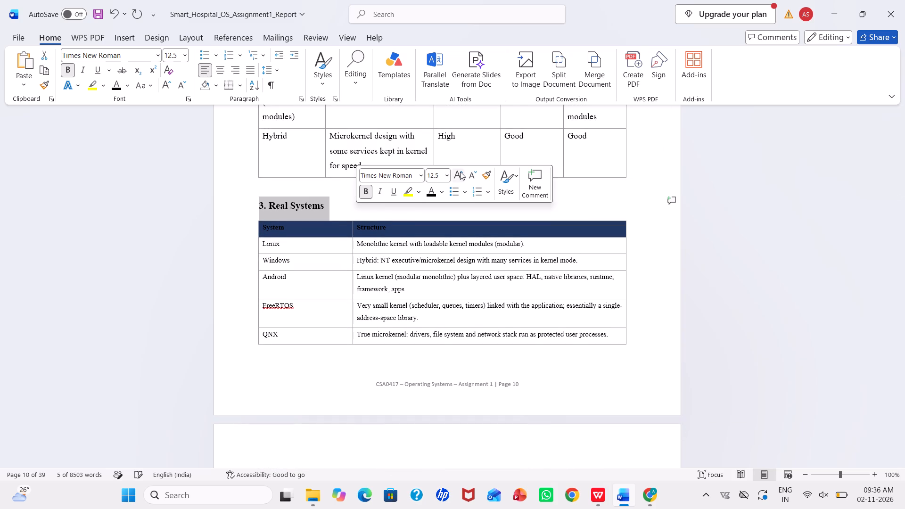
click(460, 172)
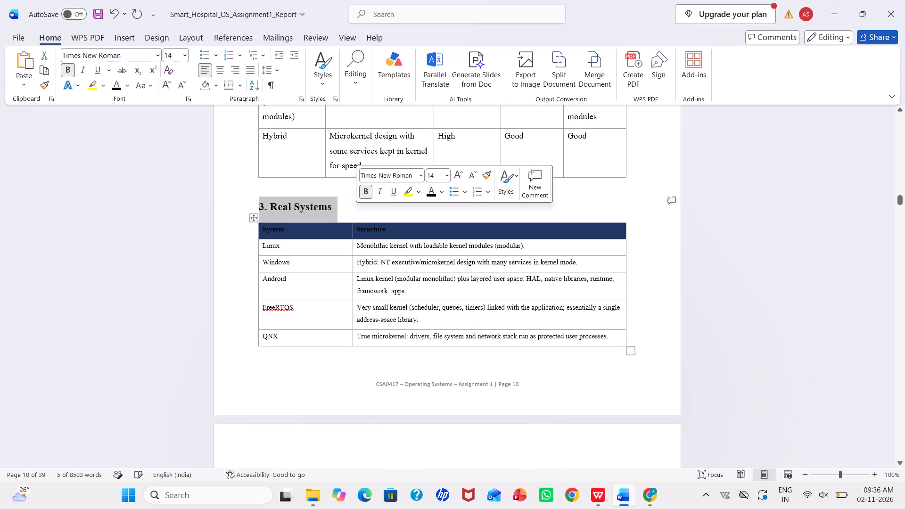
Enlarge all text in Task 3's "3. Real Systems" table to font size 11.
drag(264, 229, 601, 342)
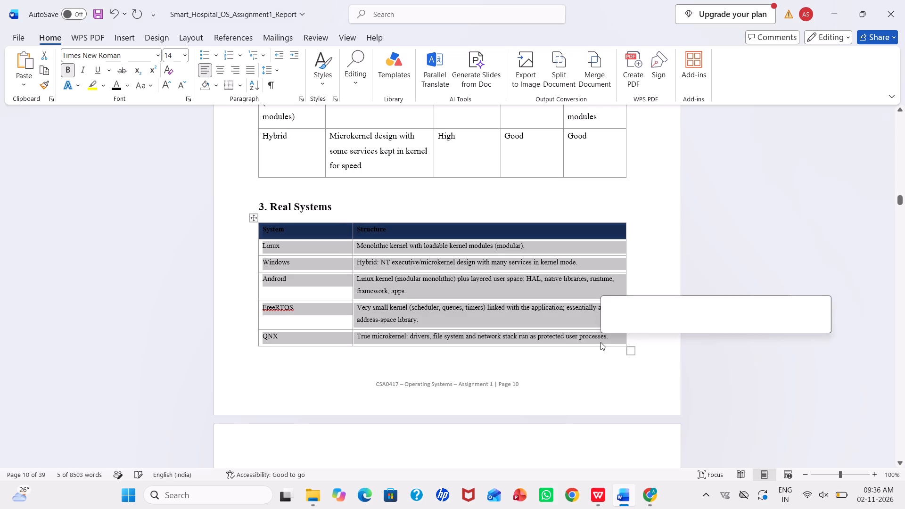
click(688, 304)
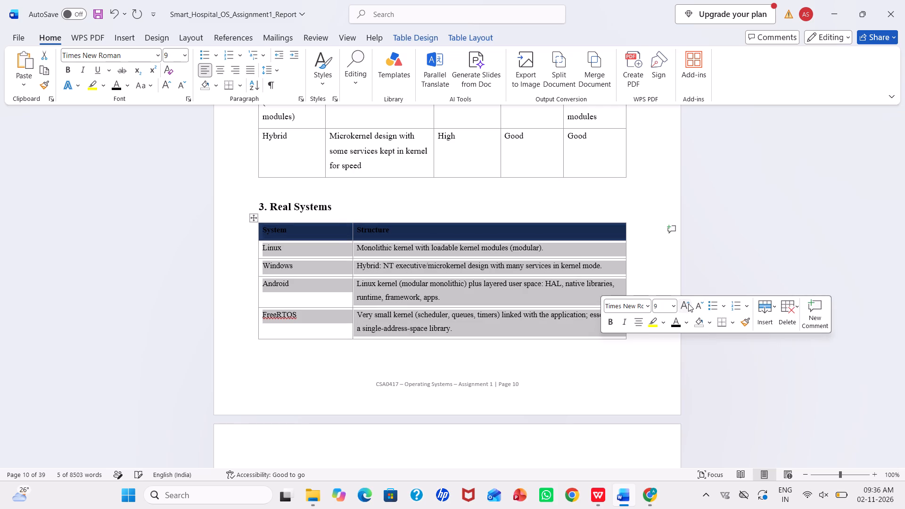
click(688, 304)
Enlarge the font by one size increment for everything from Task 3's "4. Defended Choice for Two Environments" heading to the document's end.
scroll(491, 337, down, 2)
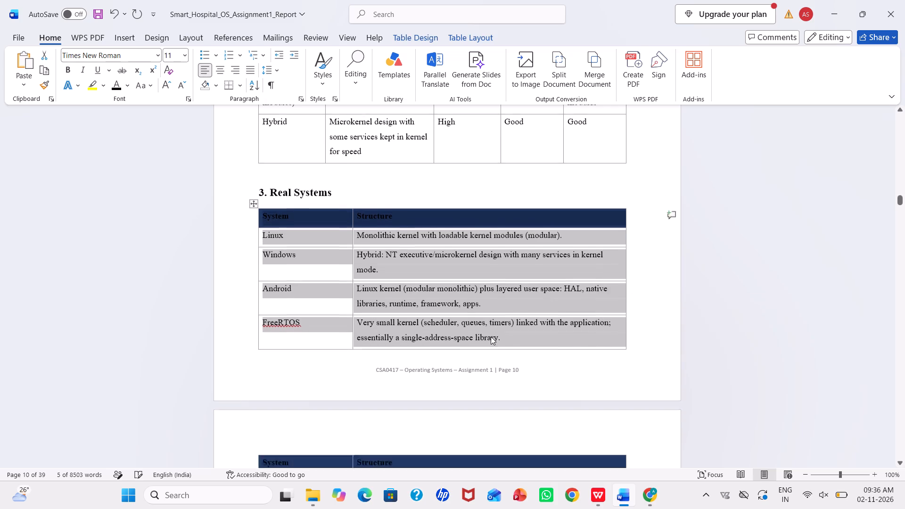
scroll(491, 337, down, 4)
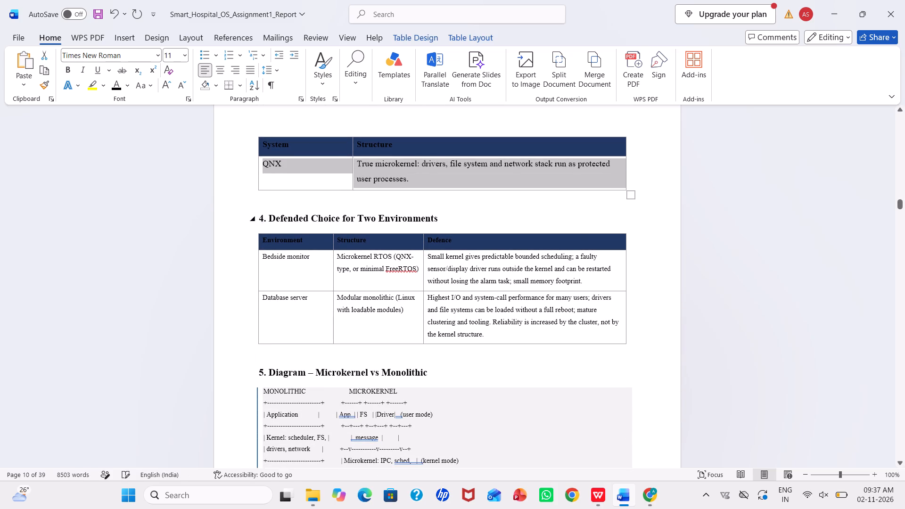
drag(258, 215, 449, 508)
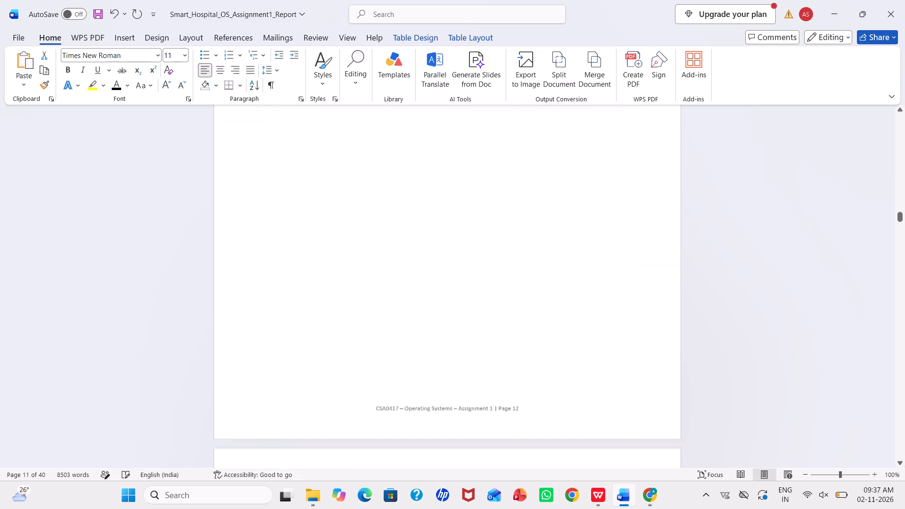
drag(449, 508, 464, 508)
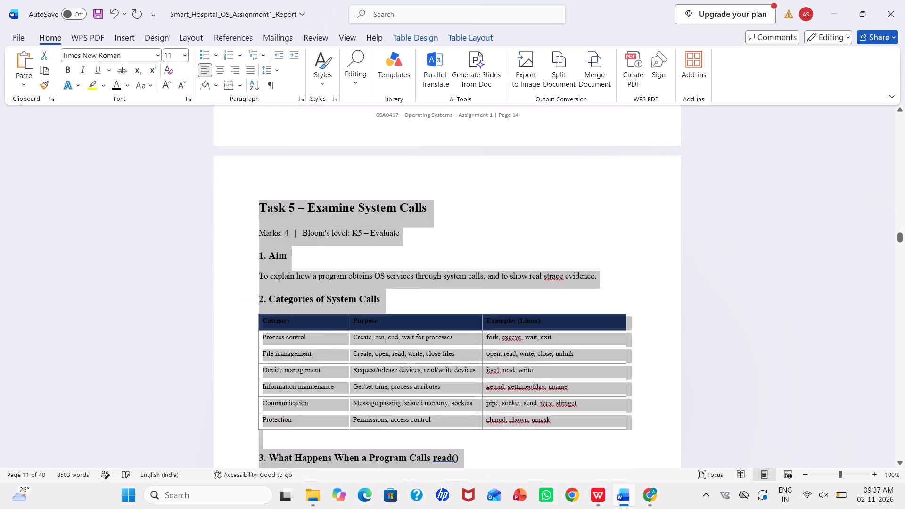
drag(464, 508, 467, 508)
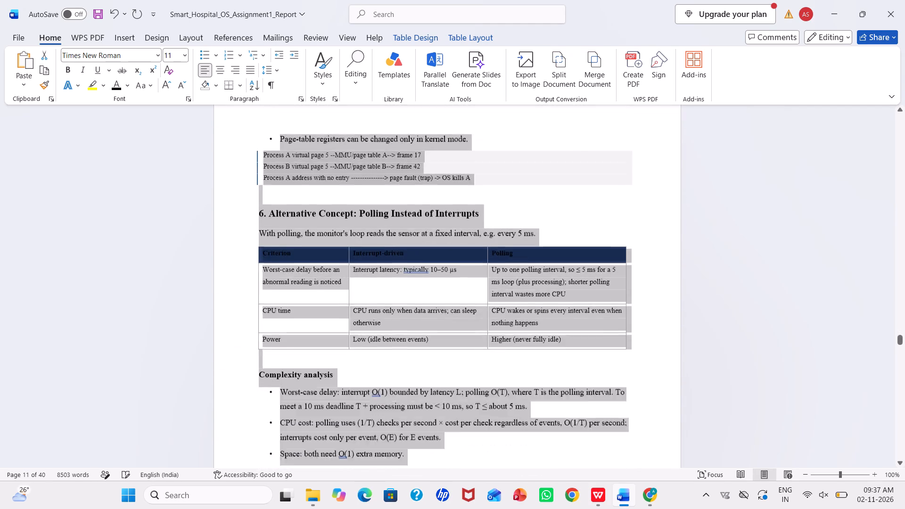
drag(467, 508, 465, 508)
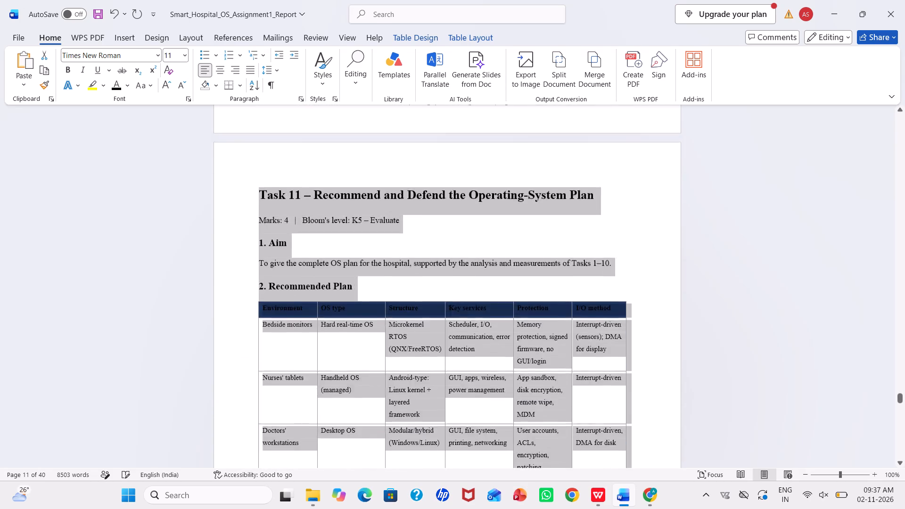
drag(465, 508, 464, 508)
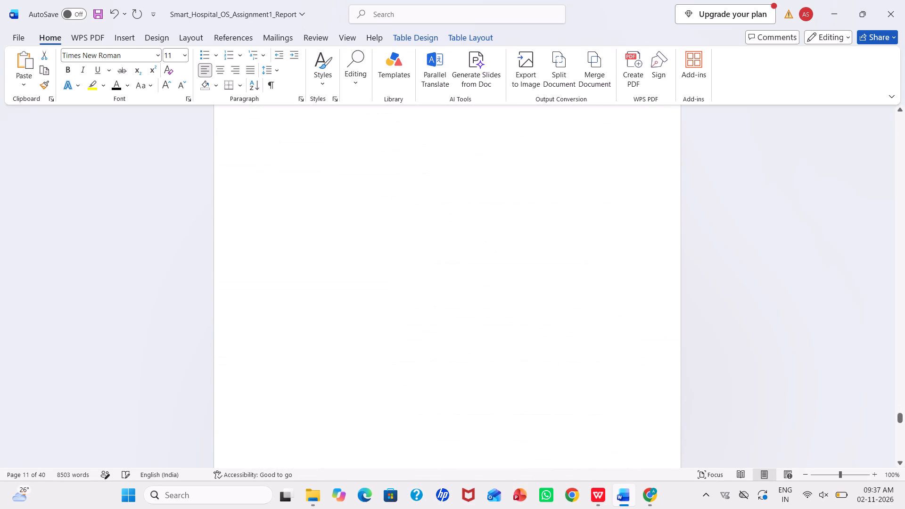
drag(464, 508, 464, 508)
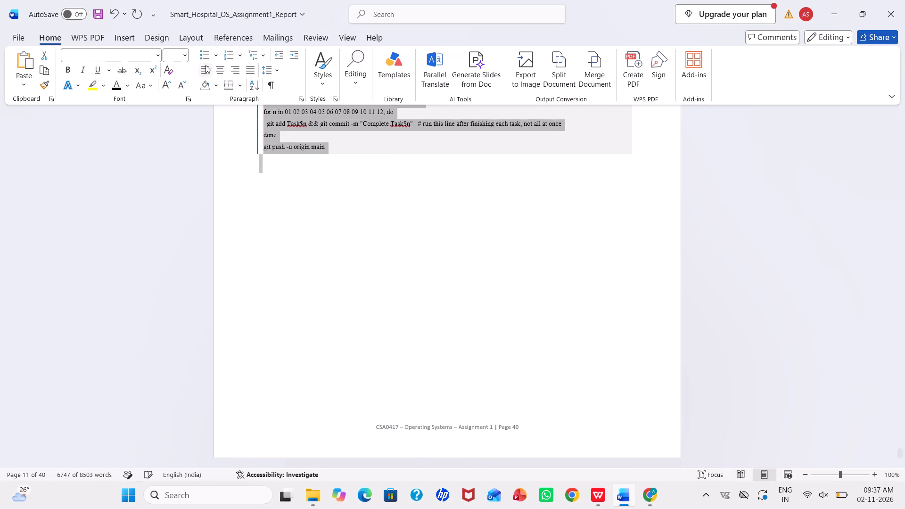
click(169, 81)
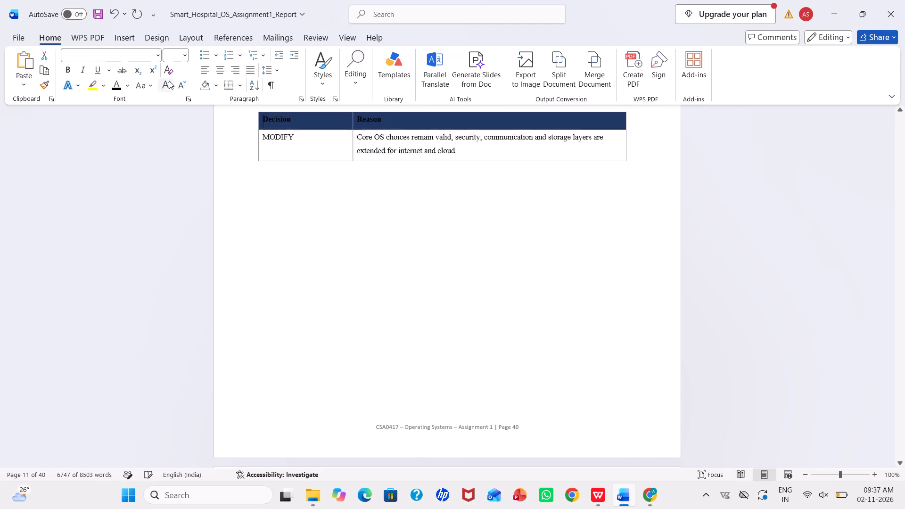
Set the "Task 12 – Re-evaluate and Adapt the Design (Design Challenge)" title to font size 16.
scroll(239, 186, up, 3)
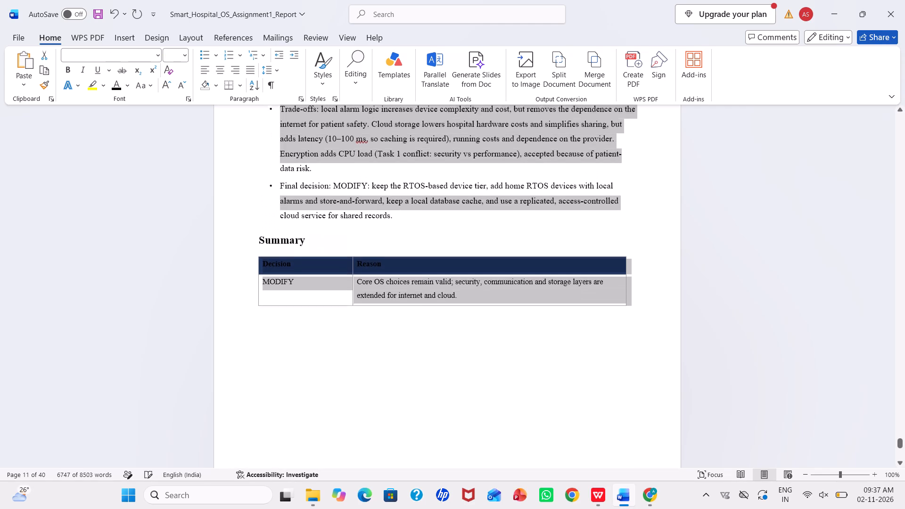
scroll(239, 186, up, 5)
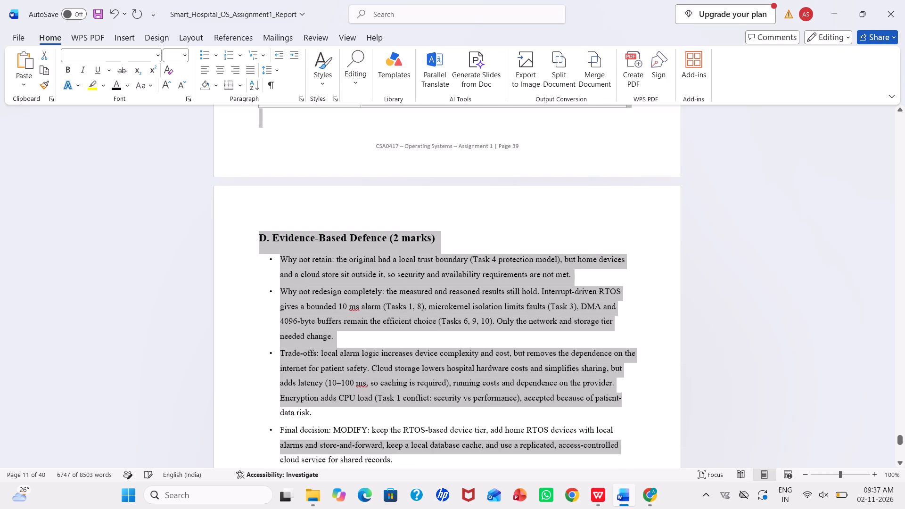
scroll(239, 186, up, 8)
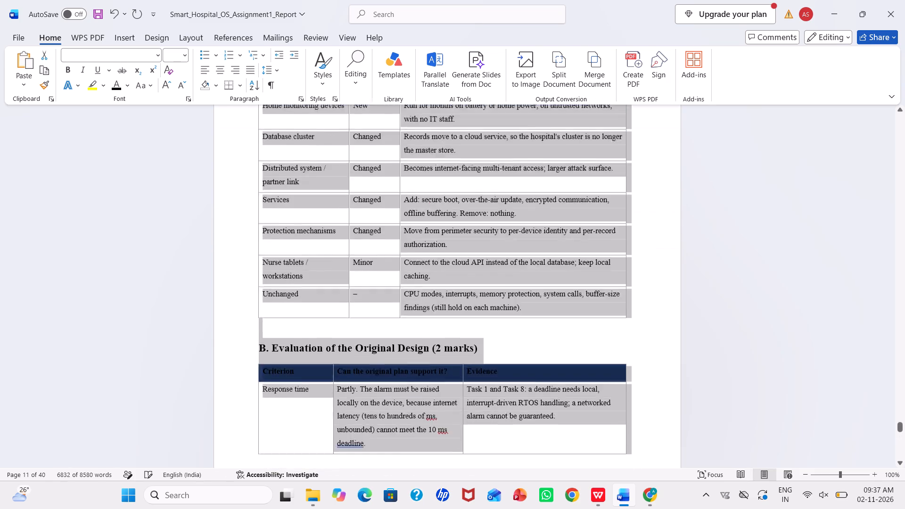
scroll(239, 186, up, 3)
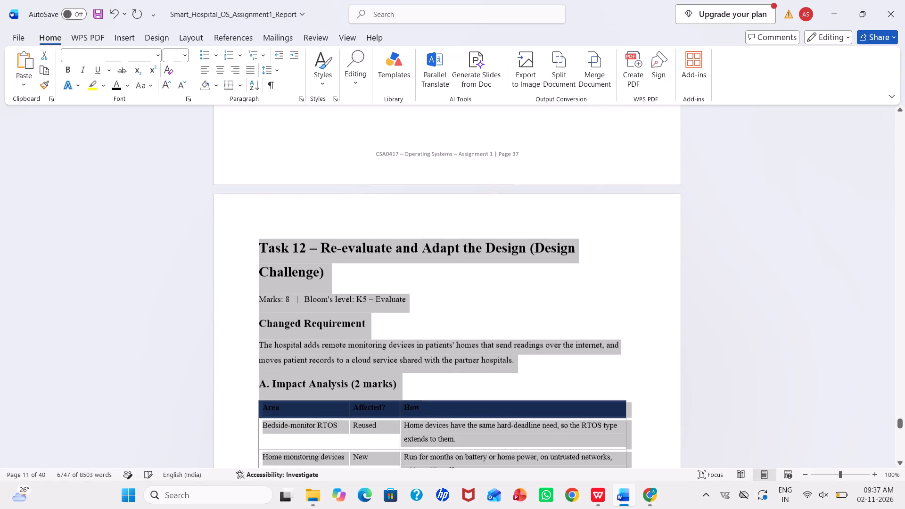
click(245, 216)
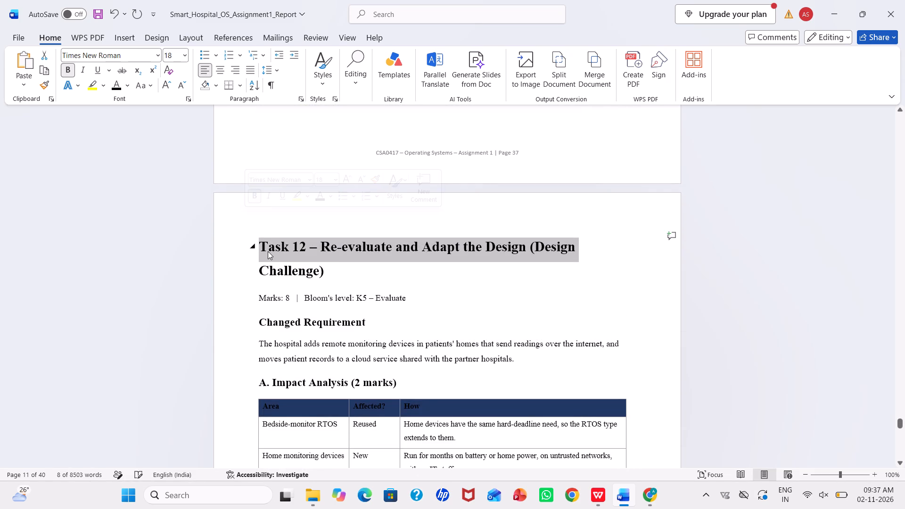
click(262, 248)
drag(262, 248, 335, 278)
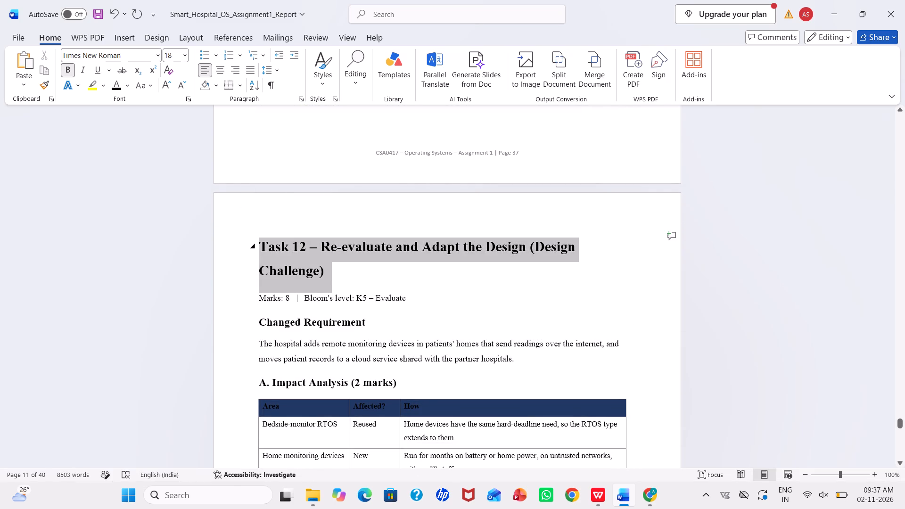
click(415, 240)
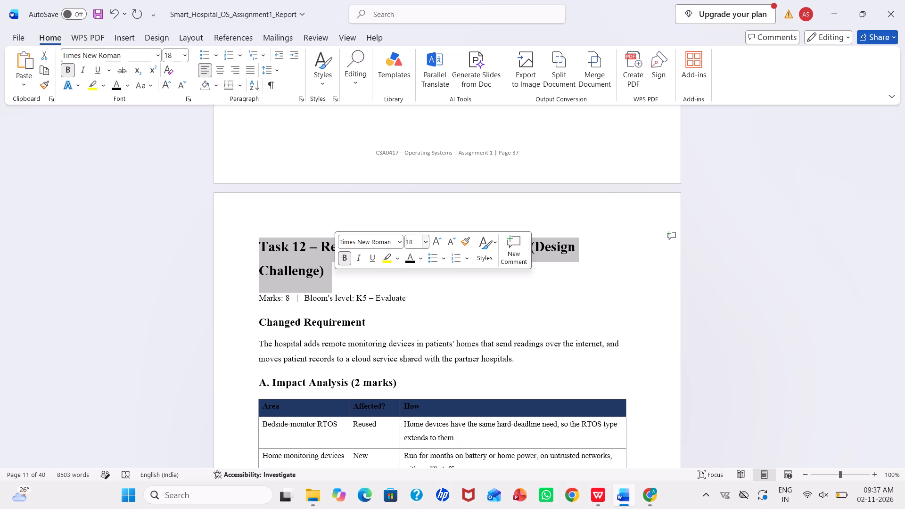
key(BackSpace)
text(16)
key(Return)
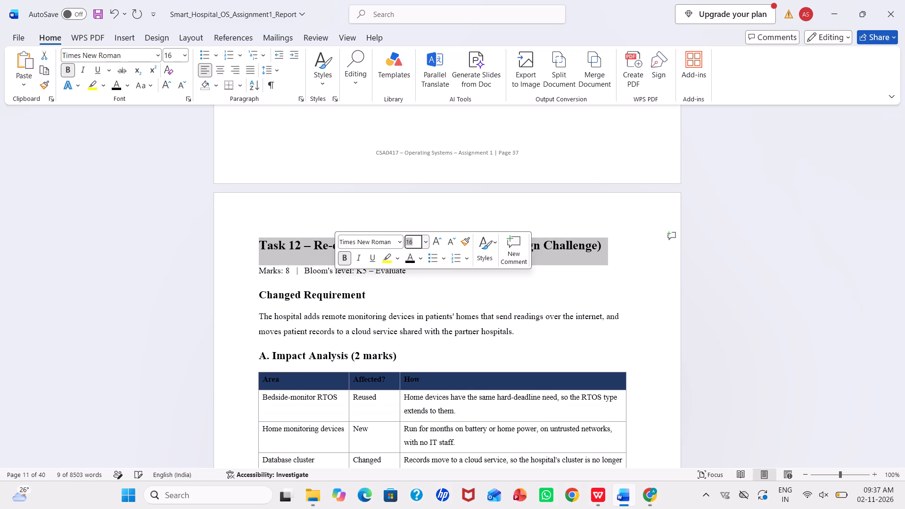
Delete the marks and Bloom's level line beneath the Task 12 title.
scroll(370, 285, down, 1)
click(421, 222)
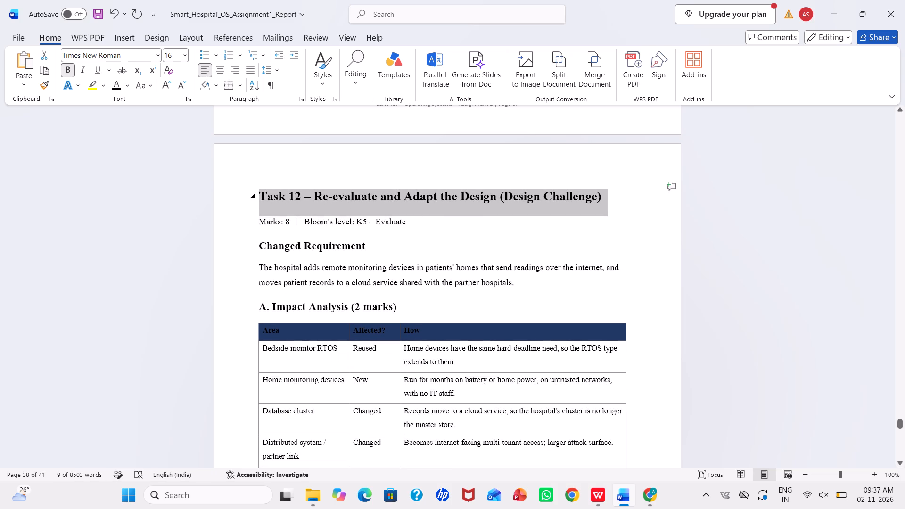
drag(421, 222, 268, 221)
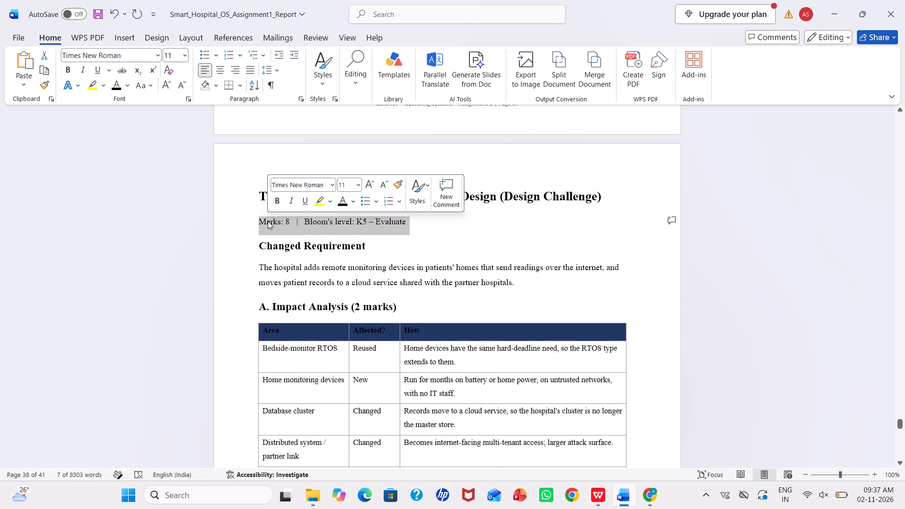
key(BackSpace)
Delete the "Summary" heading and its Decision/Reason table at the end of Task 12.
scroll(252, 217, down, 2)
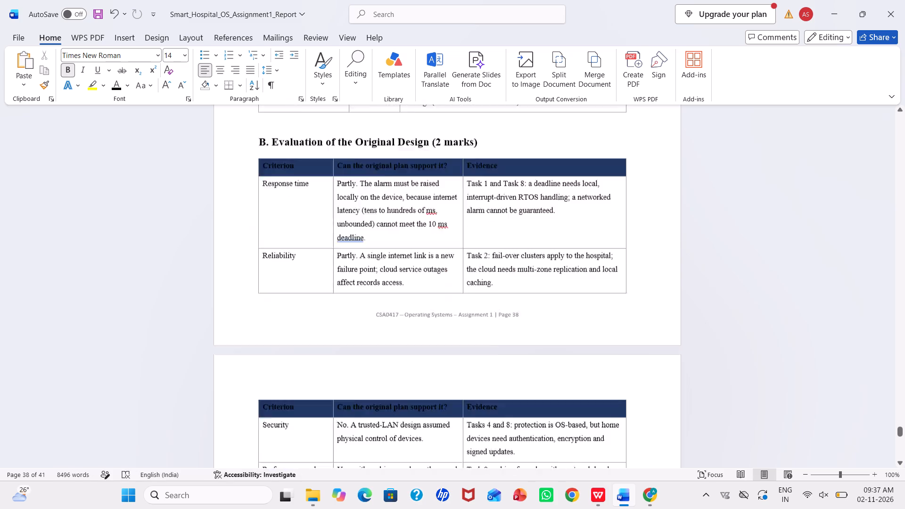
scroll(252, 217, down, 5)
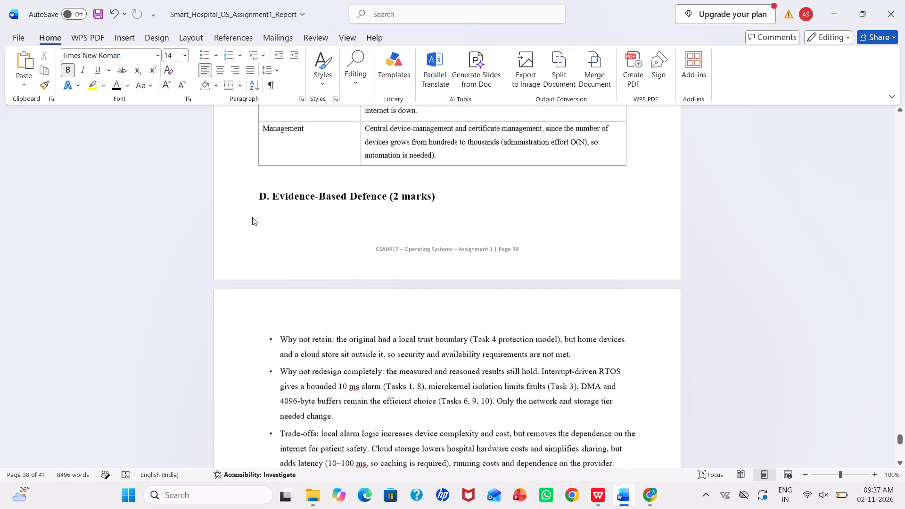
scroll(252, 217, down, 2)
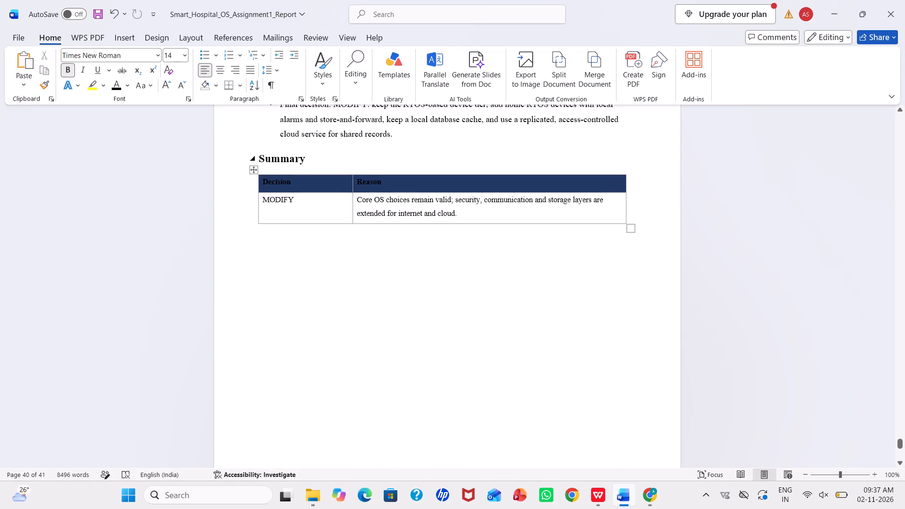
drag(258, 159, 437, 260)
key(BackSpace)
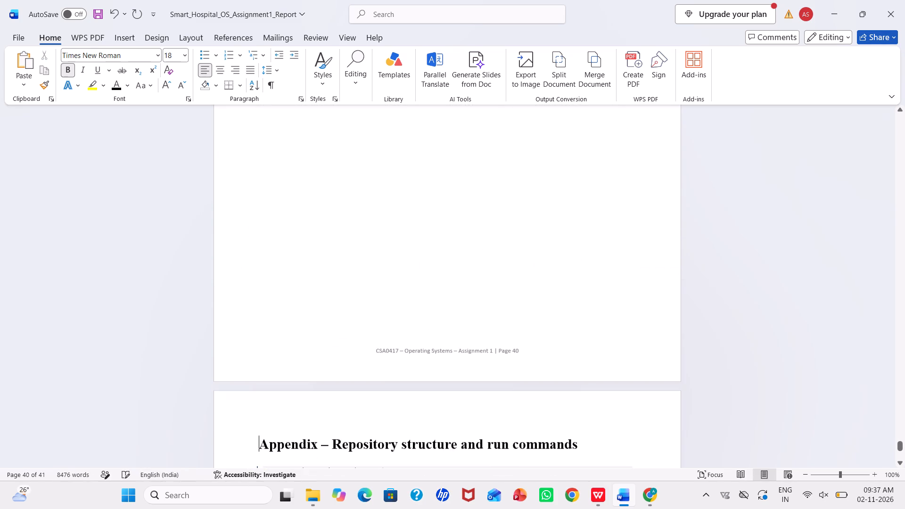
Delete the whole "Appendix – Repository structure and run commands" section, including both code blocks, at the end of the report.
scroll(371, 313, down, 2)
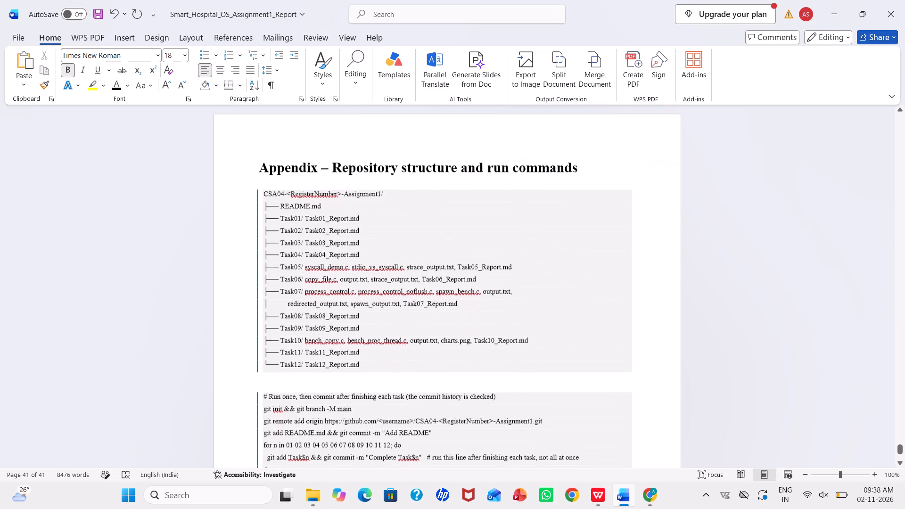
scroll(371, 313, down, 1)
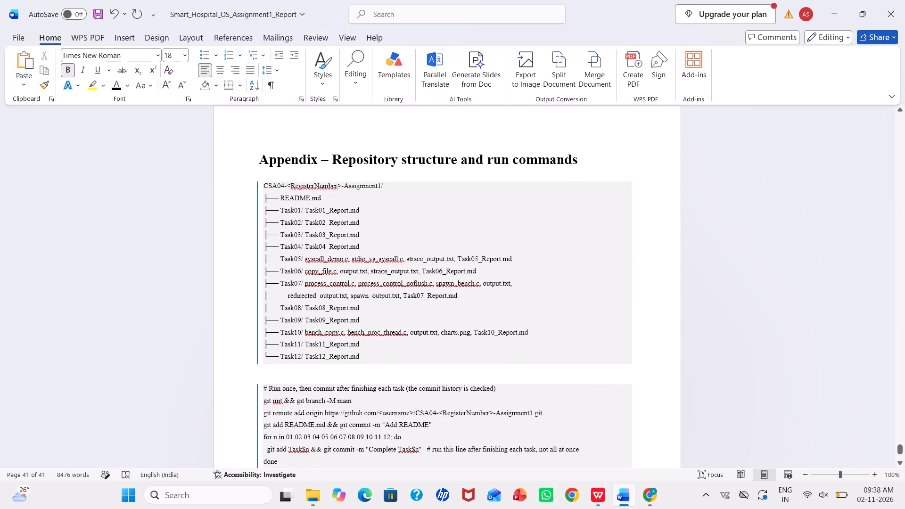
scroll(270, 199, down, 1)
scroll(270, 199, up, 2)
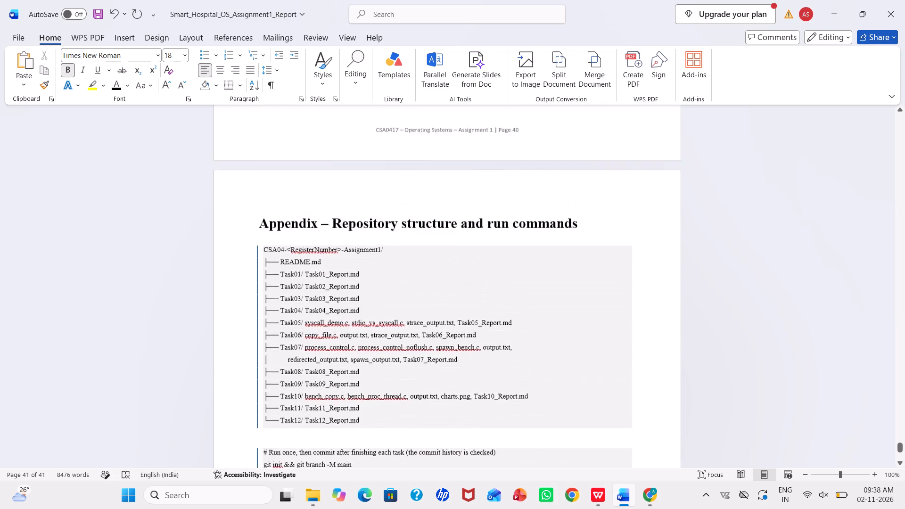
scroll(267, 253, down, 2)
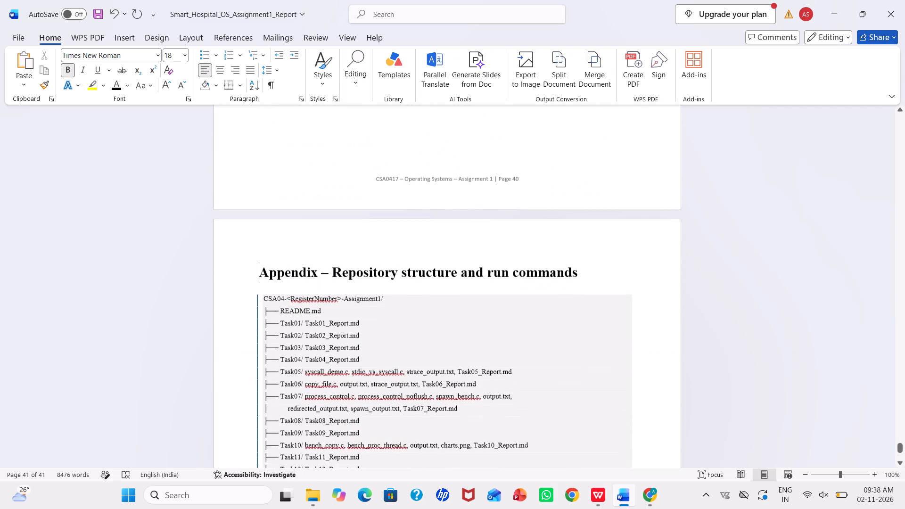
drag(260, 268, 417, 416)
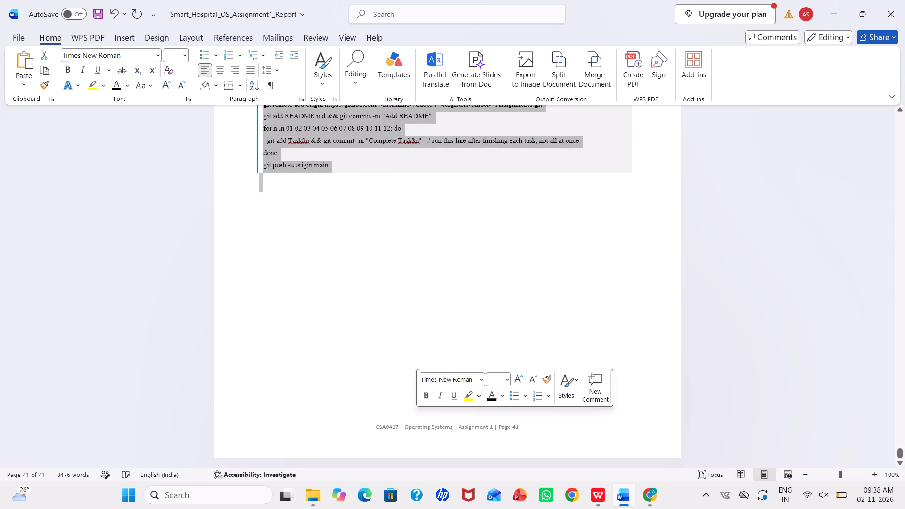
key(BackSpace)
Insert blank lines before Task 12's "D. Evidence-Based Defence" heading to move it onto the next page with its bullets.
scroll(417, 416, up, 2)
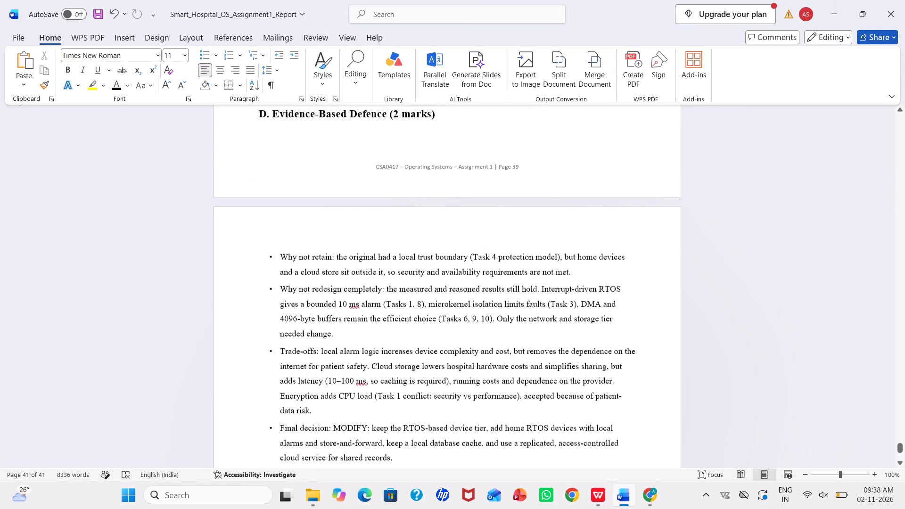
scroll(417, 416, up, 2)
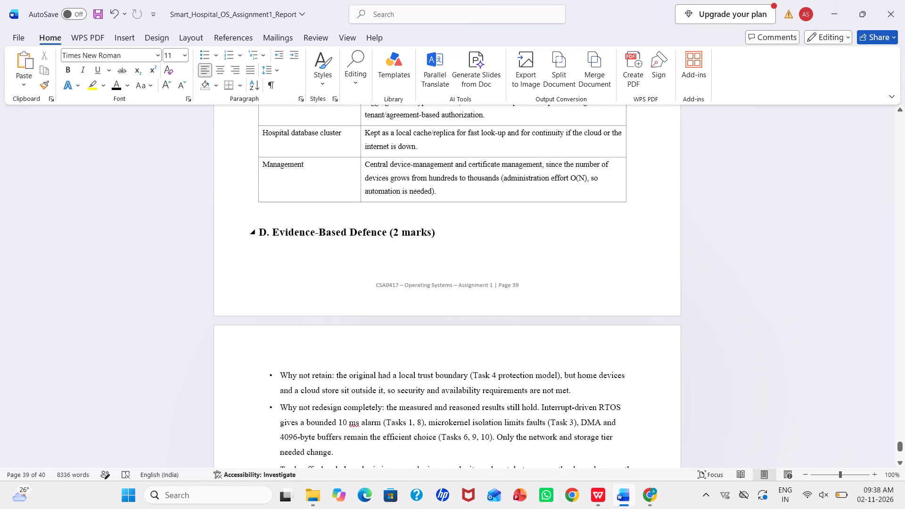
click(261, 232)
key(Return)
key(Return)
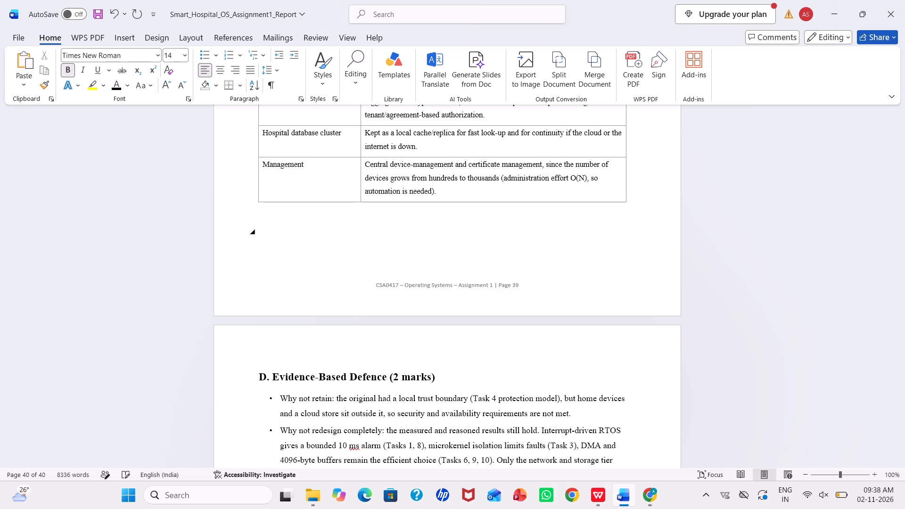
scroll(263, 245, up, 4)
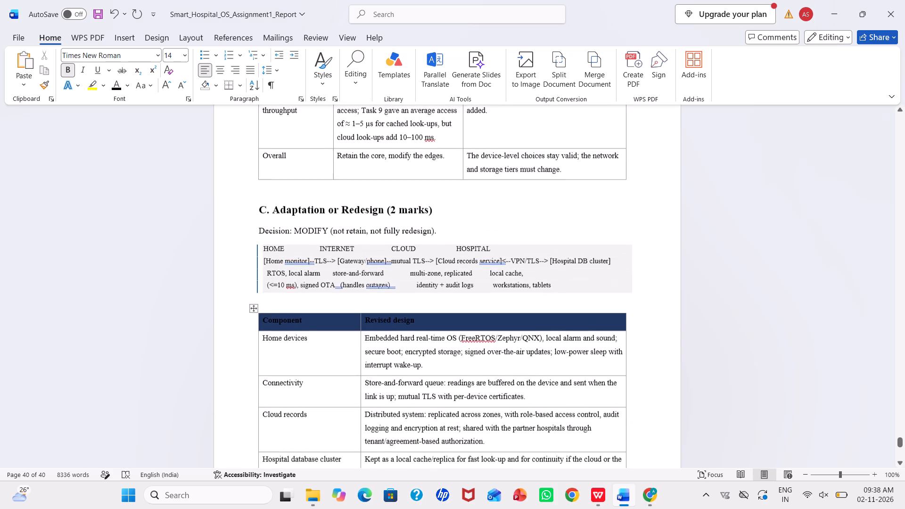
Reduce the "Task 10 – Measure and Compare" title to 16 pt.
scroll(276, 261, up, 4)
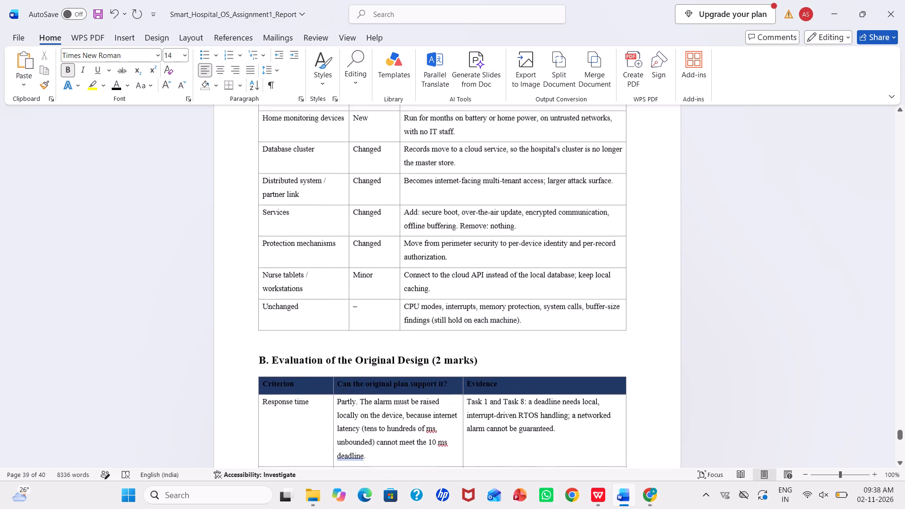
scroll(276, 261, up, 7)
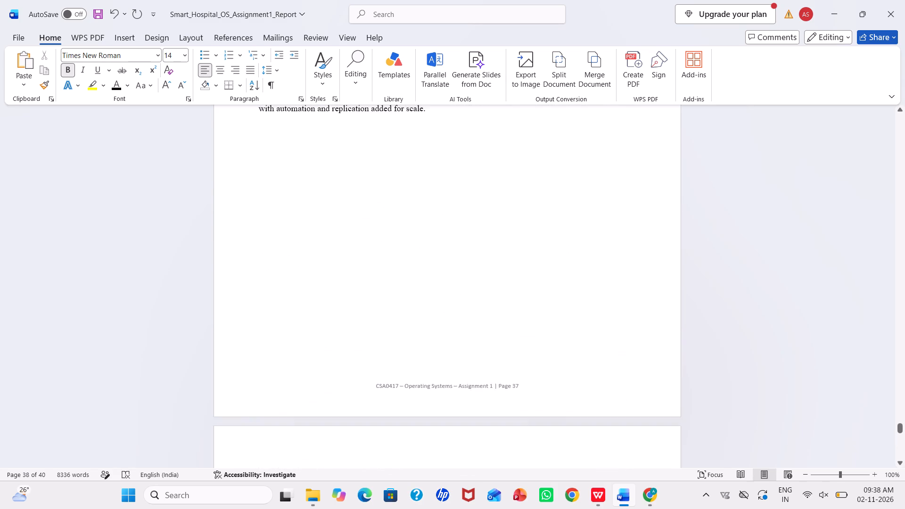
scroll(276, 261, up, 7)
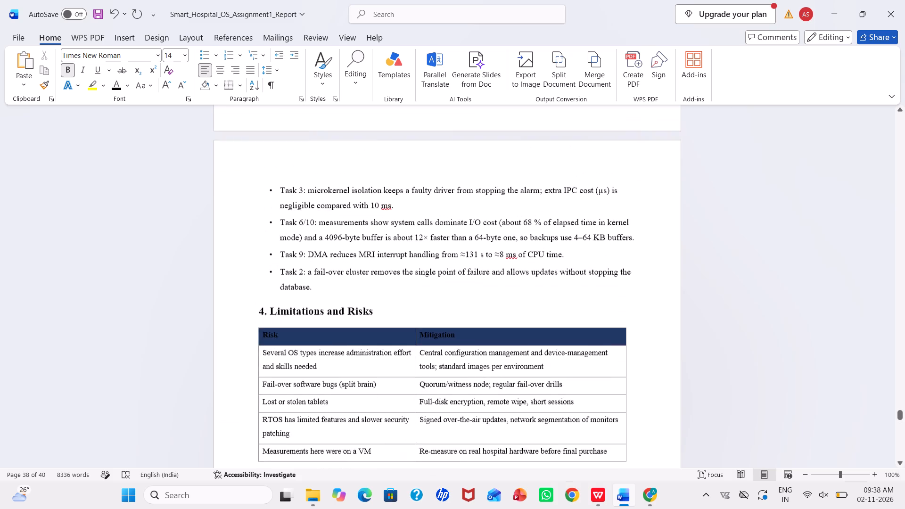
scroll(276, 261, up, 4)
scroll(276, 261, down, 4)
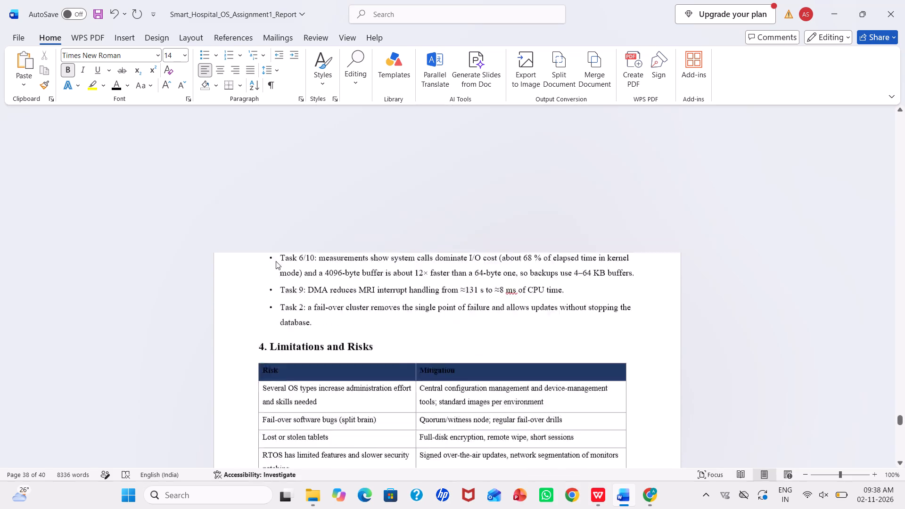
scroll(276, 261, down, 4)
scroll(276, 261, up, 5)
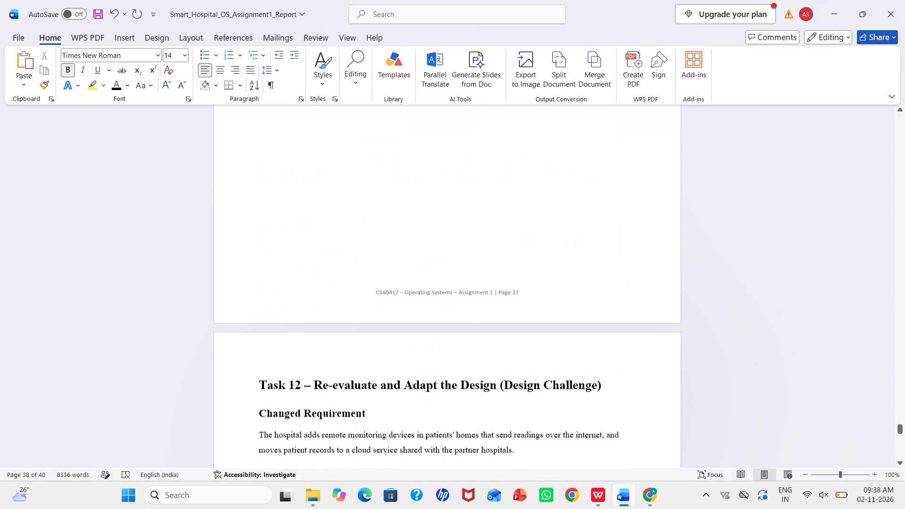
scroll(276, 261, up, 5)
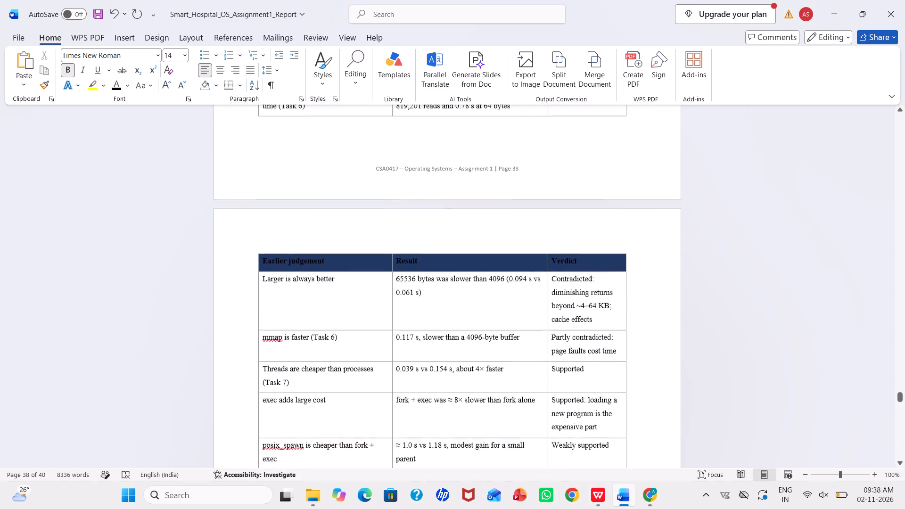
scroll(276, 261, up, 3)
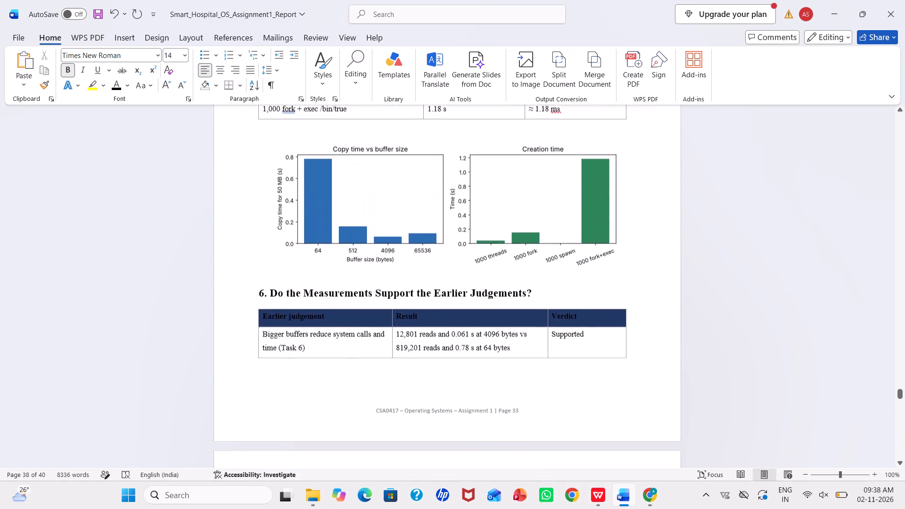
scroll(276, 261, up, 5)
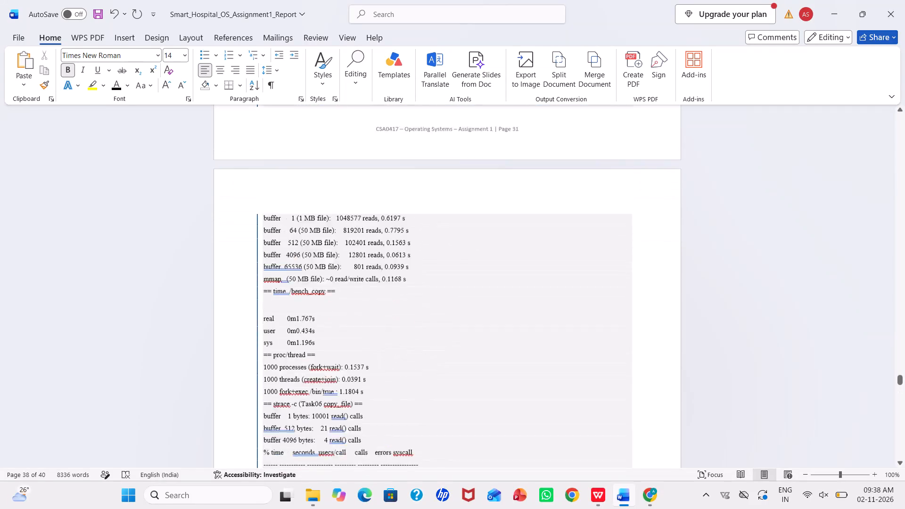
scroll(276, 261, up, 3)
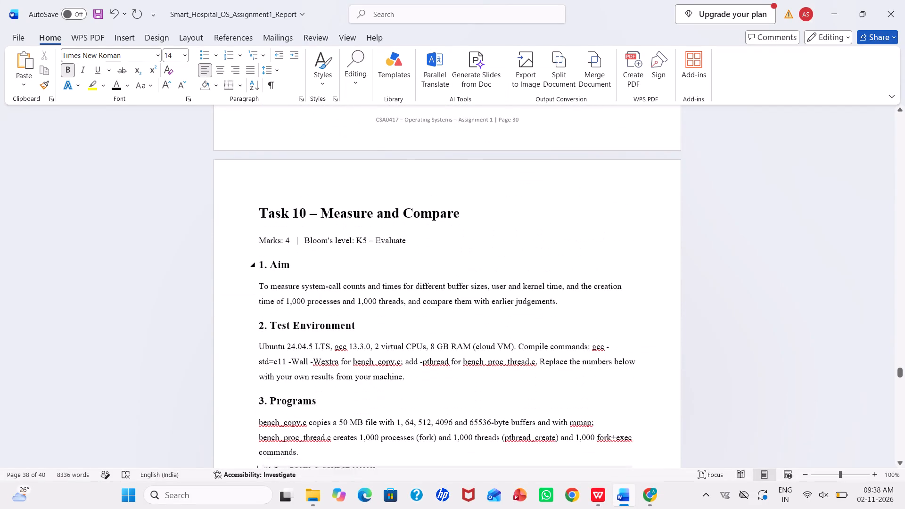
drag(259, 206, 471, 211)
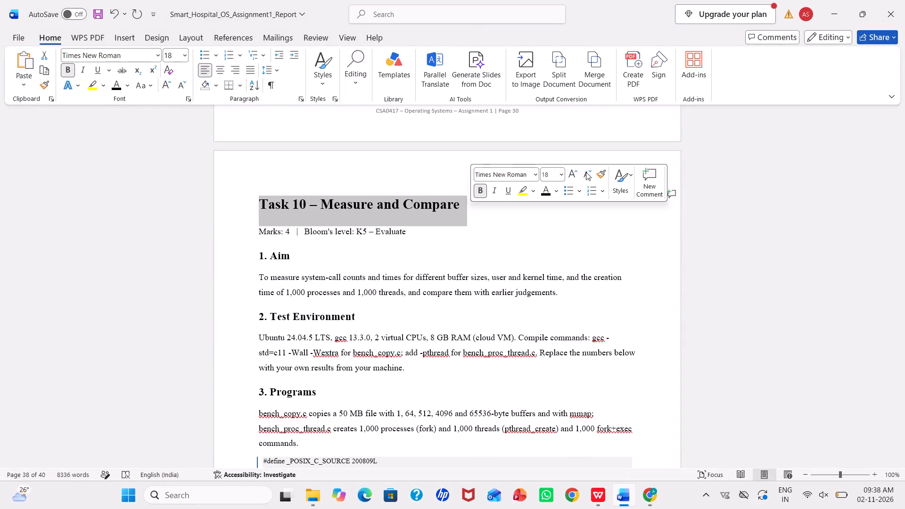
click(588, 172)
Delete the marks and Bloom's level line beneath the Task 10 title, leaving no blank line.
scroll(371, 217, up, 3)
scroll(371, 217, down, 1)
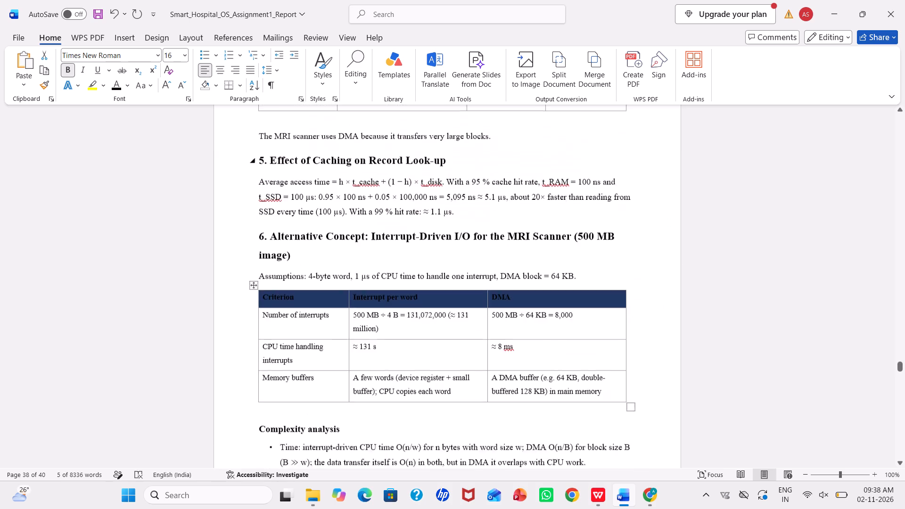
scroll(371, 217, down, 2)
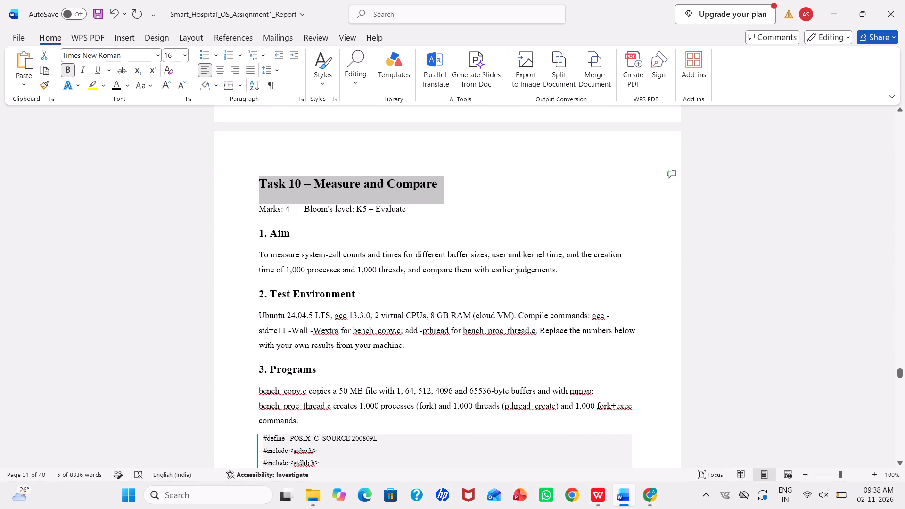
click(411, 205)
key(BackSpace)
key(BackSpace)
key(BackSpace)
key(BackSpace)
key(BackSpace)
key(BackSpace)
key(BackSpace)
key(BackSpace)
key(BackSpace)
key(BackSpace)
key(BackSpace)
key(BackSpace)
key(BackSpace)
key(BackSpace)
key(BackSpace)
key(BackSpace)
key(BackSpace)
key(BackSpace)
key(BackSpace)
key(BackSpace)
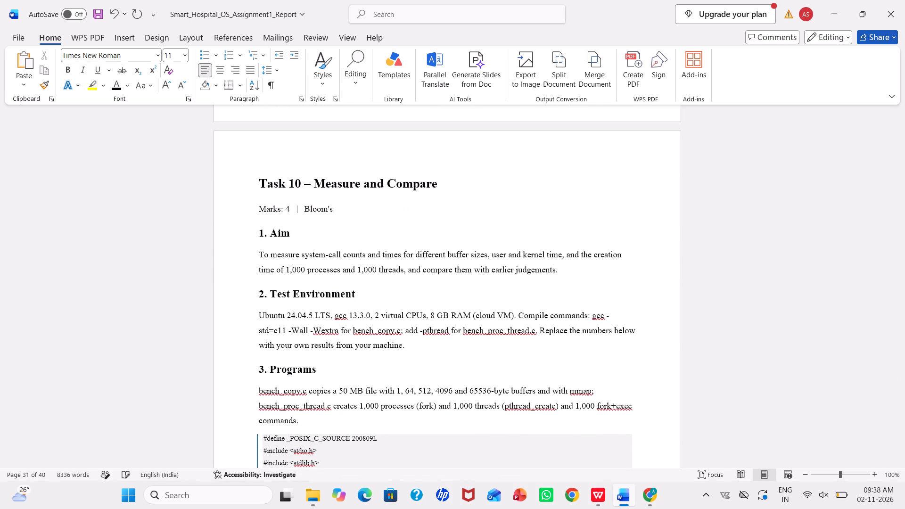
key(BackSpace)
key(BackSpace)
key(BackSpace)
key(BackSpace)
key(BackSpace)
key(BackSpace)
key(BackSpace)
key(BackSpace)
key(BackSpace)
key(BackSpace)
key(BackSpace)
Reduce the "Task 9 – Evaluate the Memory Hierarchy and I/O Systems" title to 16 pt.
scroll(411, 205, up, 3)
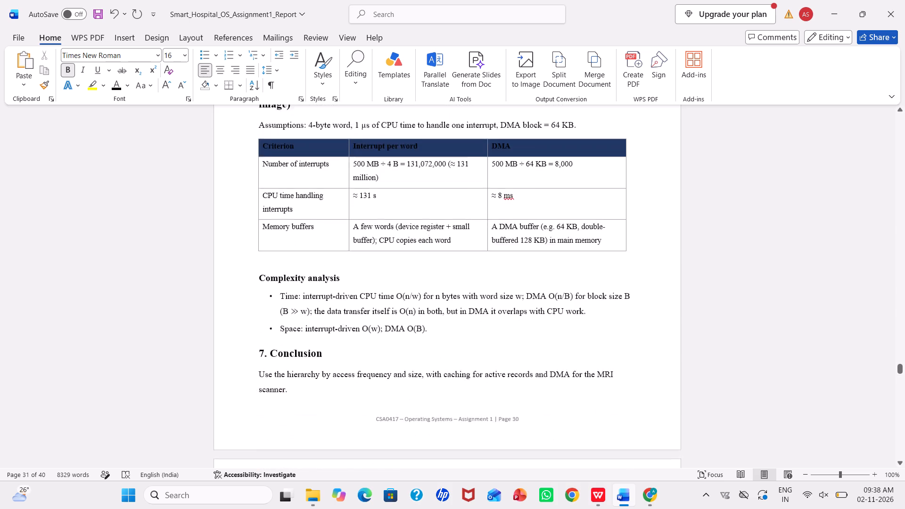
scroll(411, 205, up, 5)
scroll(411, 205, down, 1)
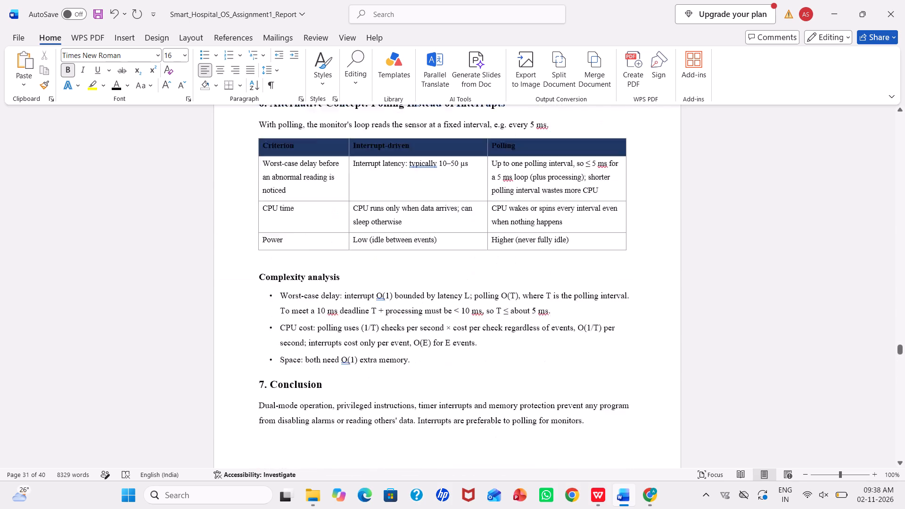
scroll(411, 205, down, 1)
scroll(383, 200, up, 3)
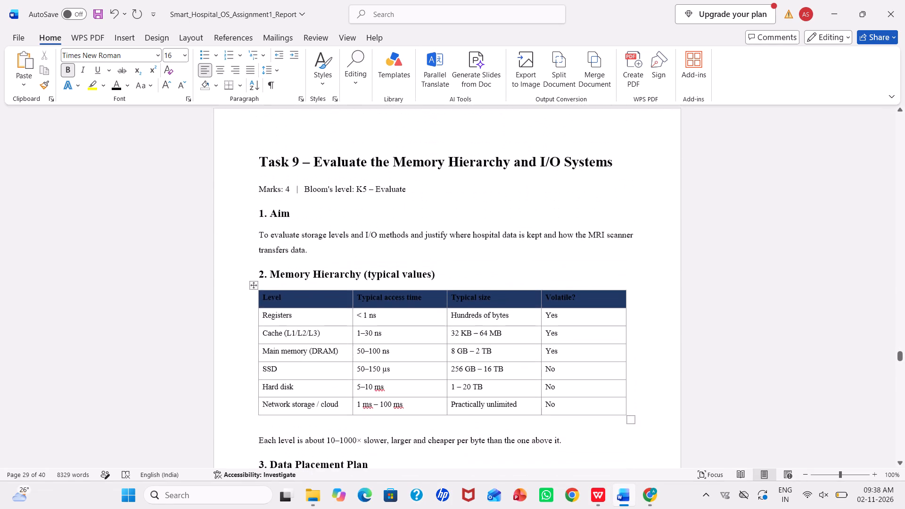
drag(260, 160, 597, 166)
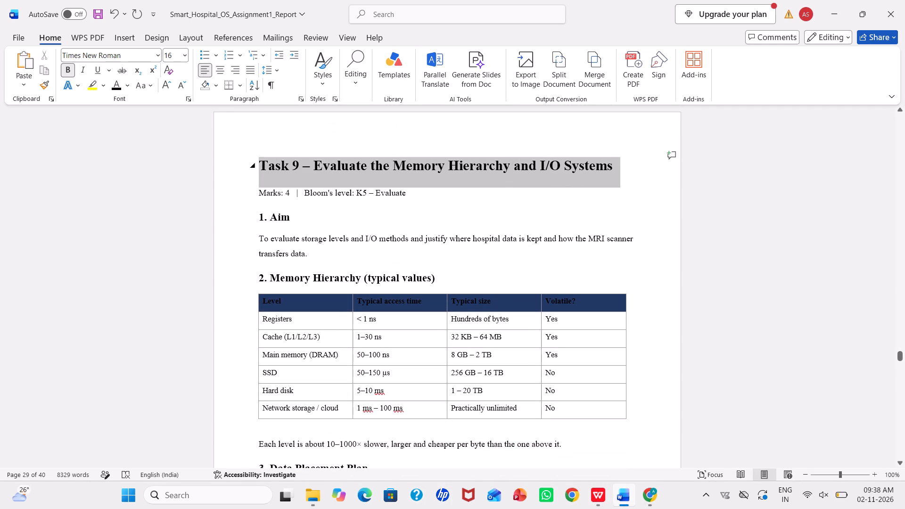
drag(597, 166, 615, 169)
click(732, 129)
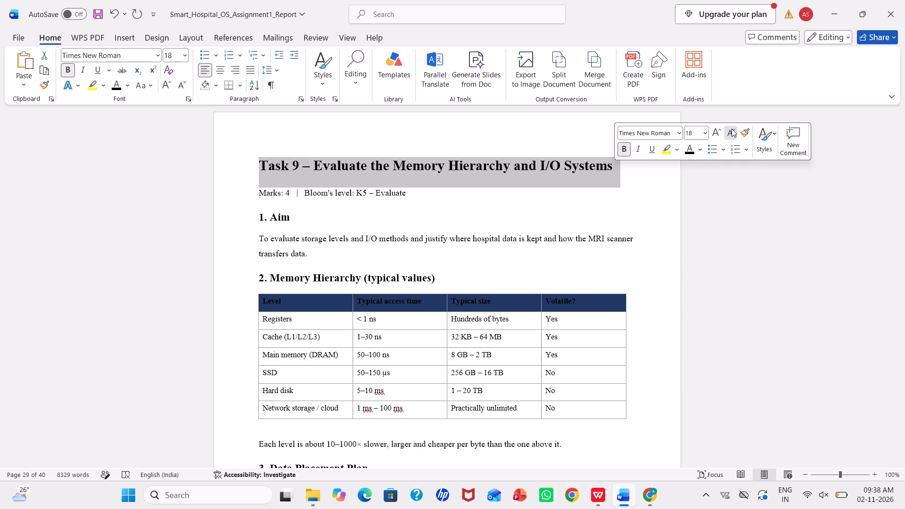
Delete the marks and Bloom's level line beneath the Task 9 title, leaving no blank line.
click(428, 189)
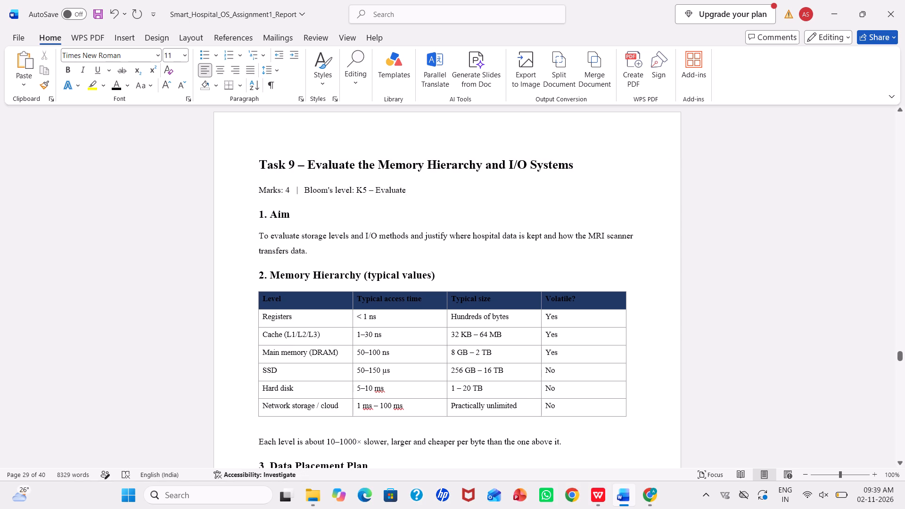
key(BackSpace)
key(BackSpace)
key(BackSpace)
key(BackSpace)
key(BackSpace)
key(BackSpace)
key(BackSpace)
key(BackSpace)
key(BackSpace)
key(BackSpace)
key(BackSpace)
key(BackSpace)
key(BackSpace)
key(BackSpace)
key(BackSpace)
key(BackSpace)
key(BackSpace)
key(BackSpace)
key(BackSpace)
key(BackSpace)
key(BackSpace)
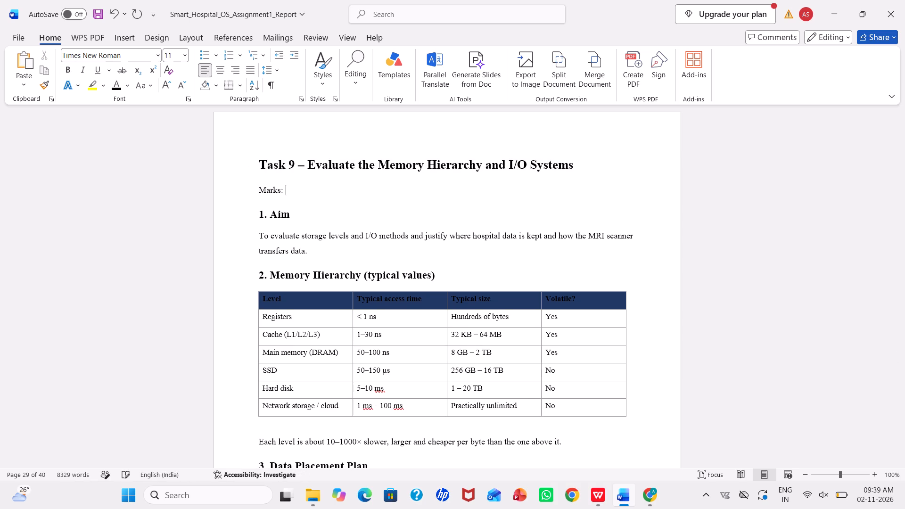
key(BackSpace)
key(BackSpace)
key(BackSpace)
key(BackSpace)
key(BackSpace)
key(BackSpace)
key(BackSpace)
key(BackSpace)
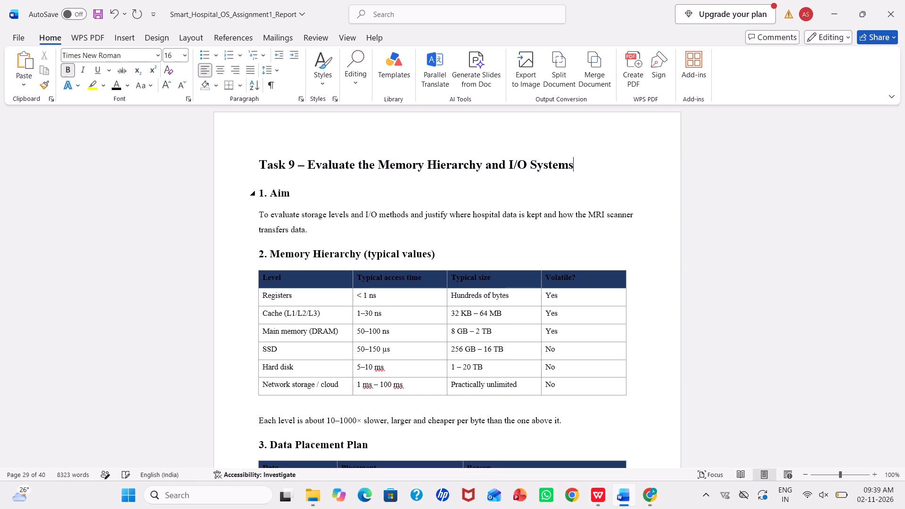
Reduce the "Task 8 – Evaluate CPU States and Protection" title to 16 pt.
scroll(398, 236, up, 5)
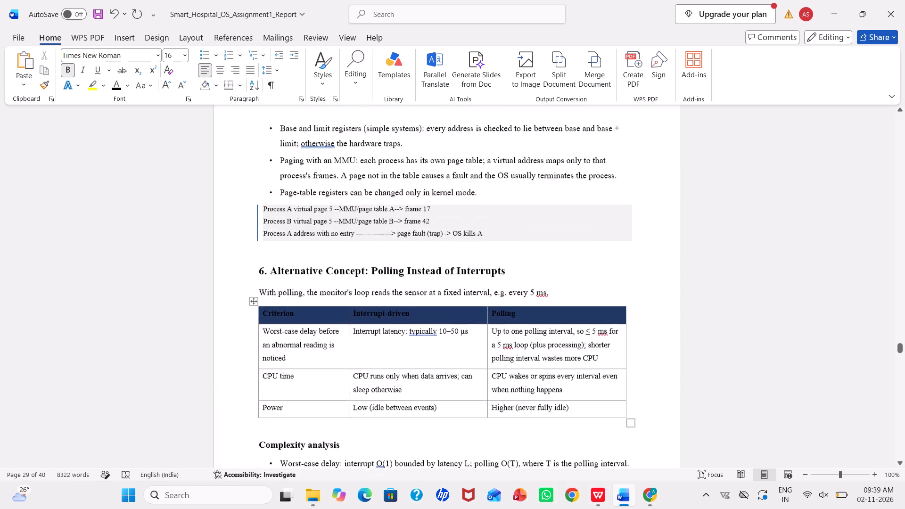
scroll(398, 236, up, 2)
scroll(398, 236, down, 1)
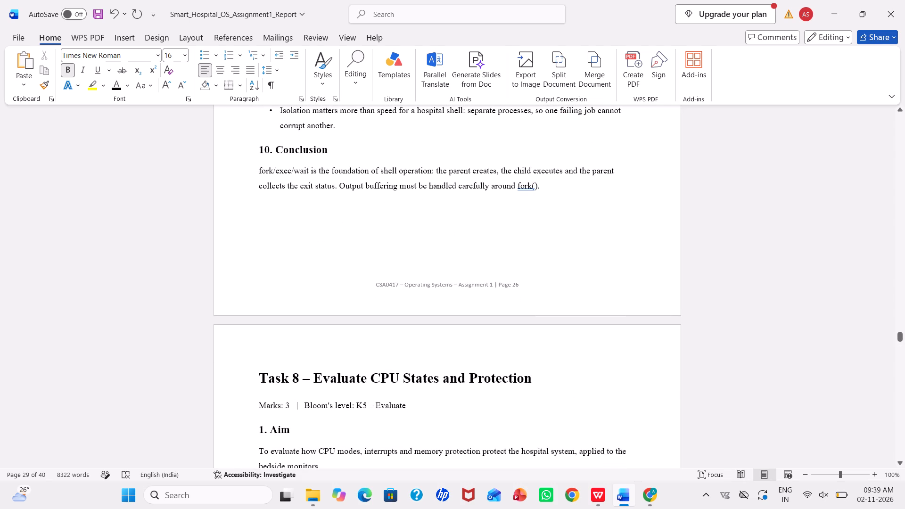
drag(262, 374, 563, 369)
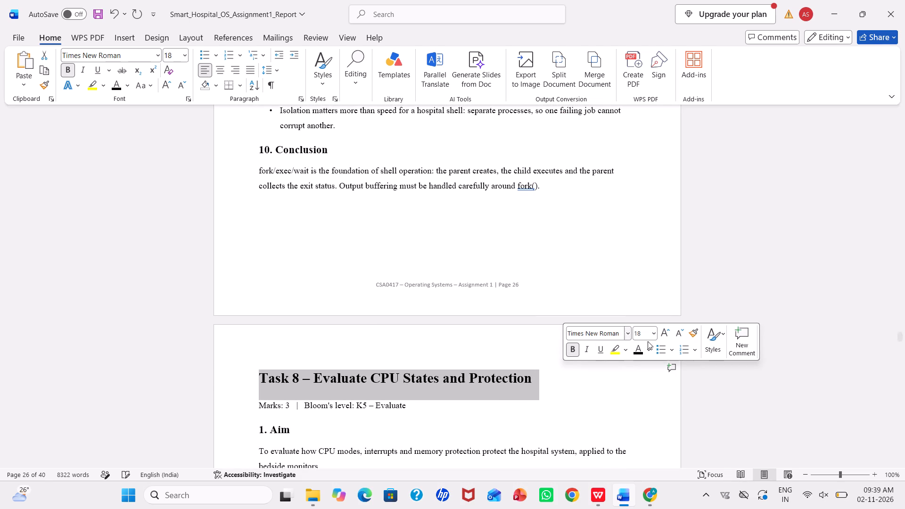
click(684, 330)
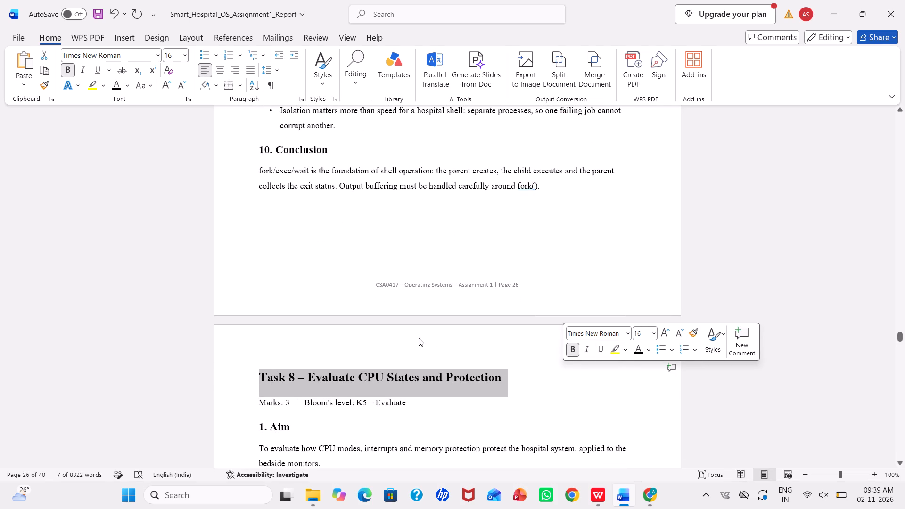
Delete the marks and Bloom's level line beneath the Task 8 title, leaving no blank line.
click(413, 405)
key(BackSpace)
key(BackSpace)
key(BackSpace)
key(BackSpace)
key(BackSpace)
key(BackSpace)
key(BackSpace)
key(BackSpace)
key(BackSpace)
key(BackSpace)
key(BackSpace)
key(BackSpace)
key(BackSpace)
key(BackSpace)
key(BackSpace)
key(BackSpace)
key(BackSpace)
key(BackSpace)
key(BackSpace)
key(BackSpace)
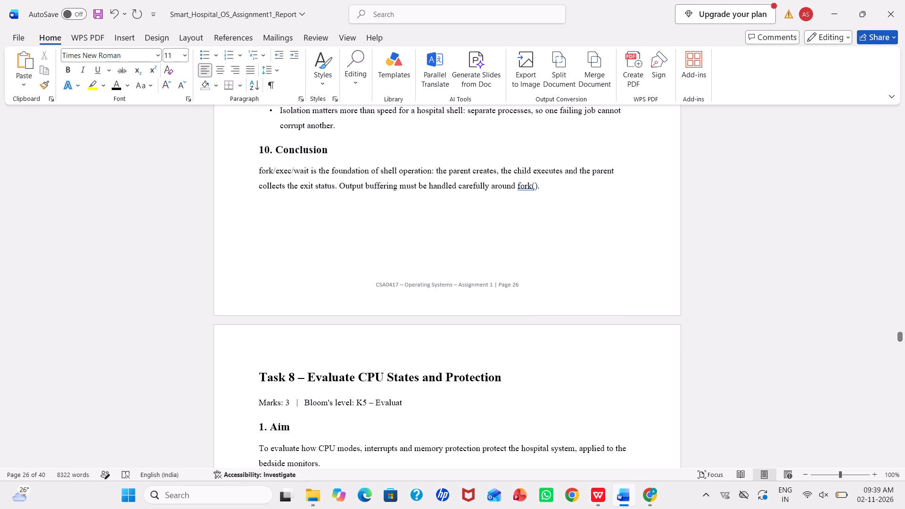
key(BackSpace)
key(BackSpace)
key(BackSpace)
key(BackSpace)
key(BackSpace)
key(BackSpace)
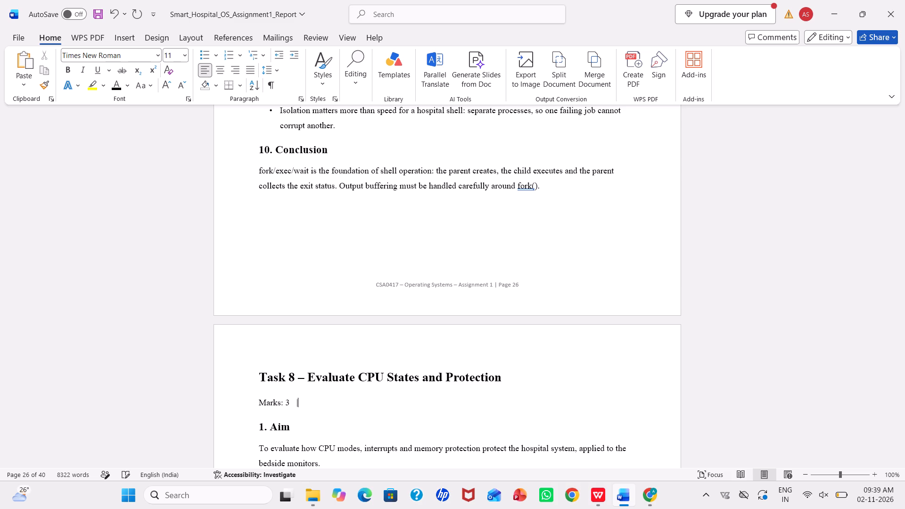
key(BackSpace)
key(BackSpace)
key(BackSpace)
key(BackSpace)
key(BackSpace)
key(BackSpace)
key(BackSpace)
key(BackSpace)
key(BackSpace)
Reduce the "Task 7 – Evaluate Process Control System Calls" title to 16 pt.
scroll(386, 352, up, 3)
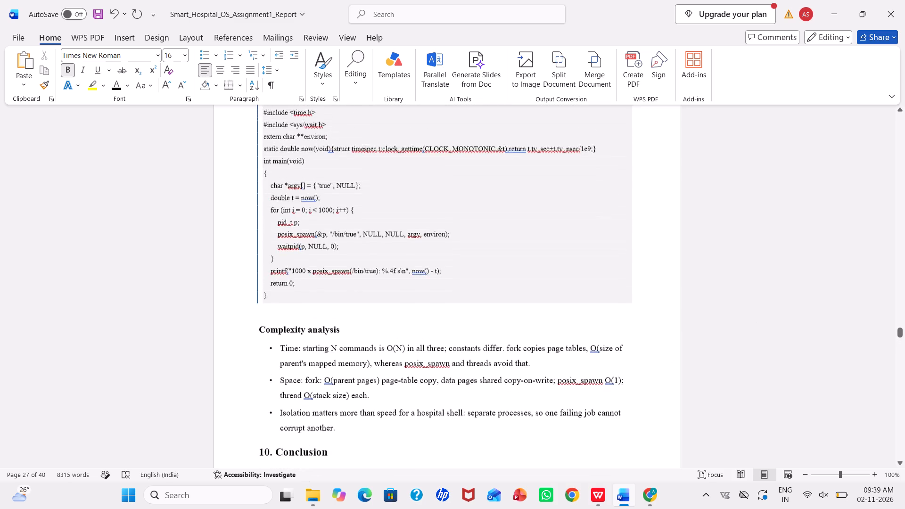
scroll(386, 352, up, 8)
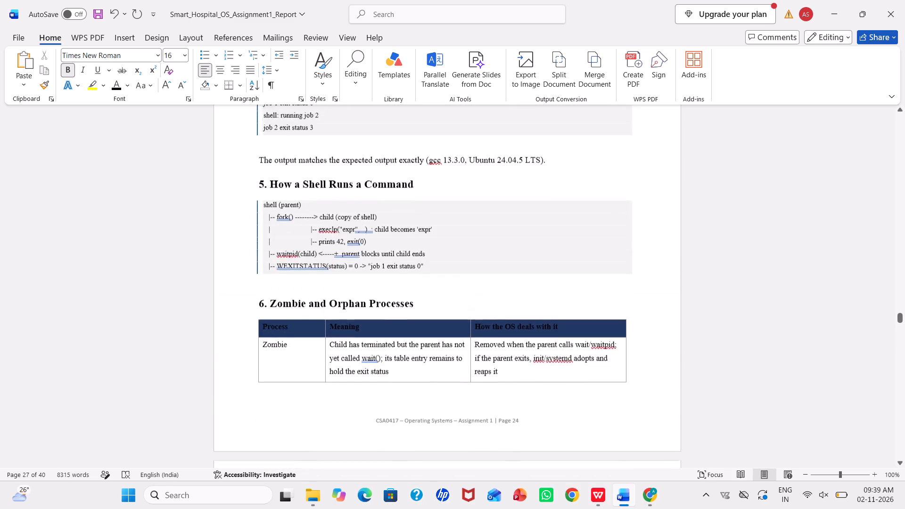
scroll(386, 352, up, 7)
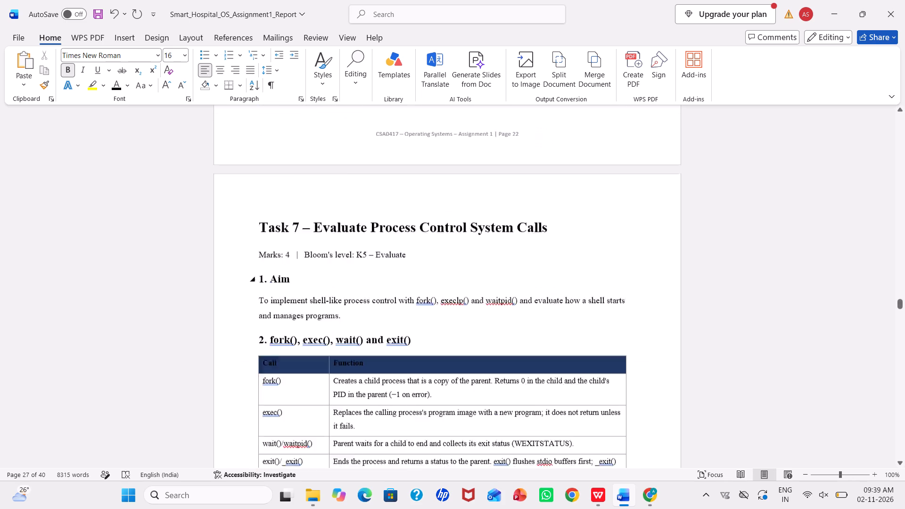
scroll(386, 352, up, 1)
drag(257, 317, 485, 334)
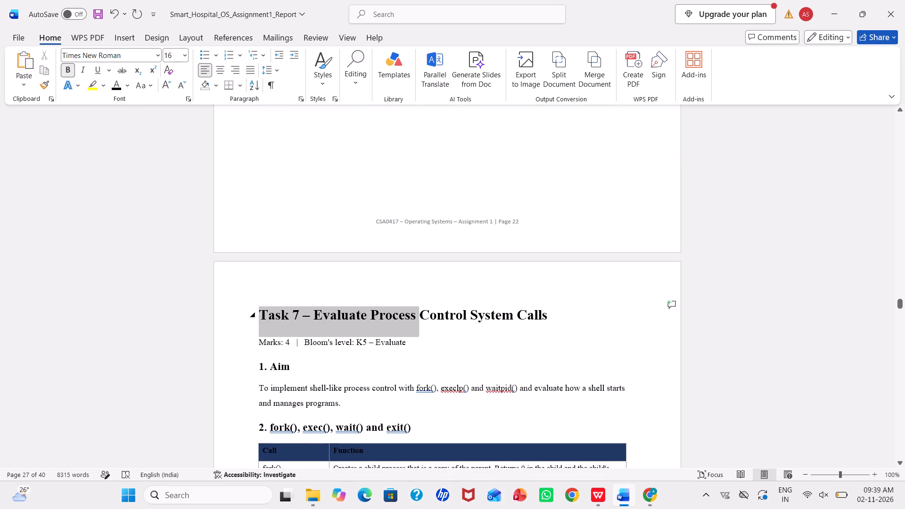
drag(485, 334, 563, 330)
click(683, 287)
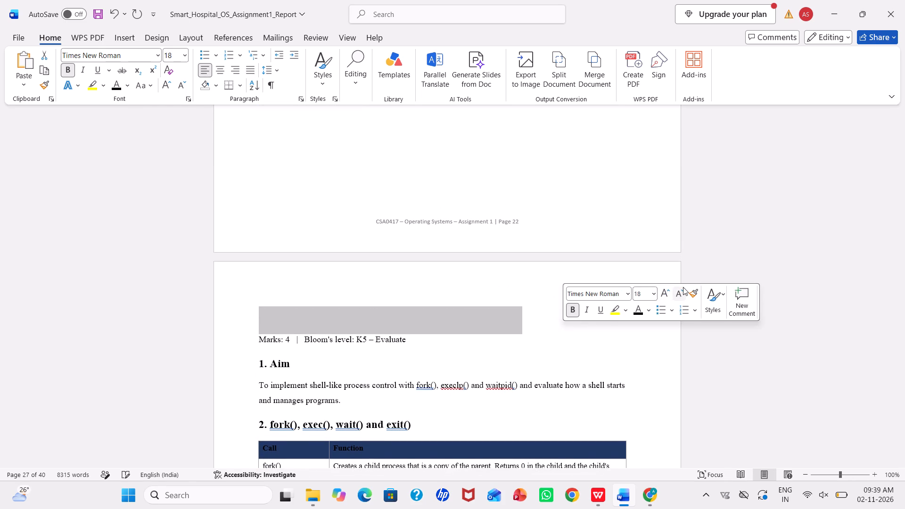
Delete the marks and Bloom's level line beneath the Task 7 title, leaving no blank line.
click(414, 337)
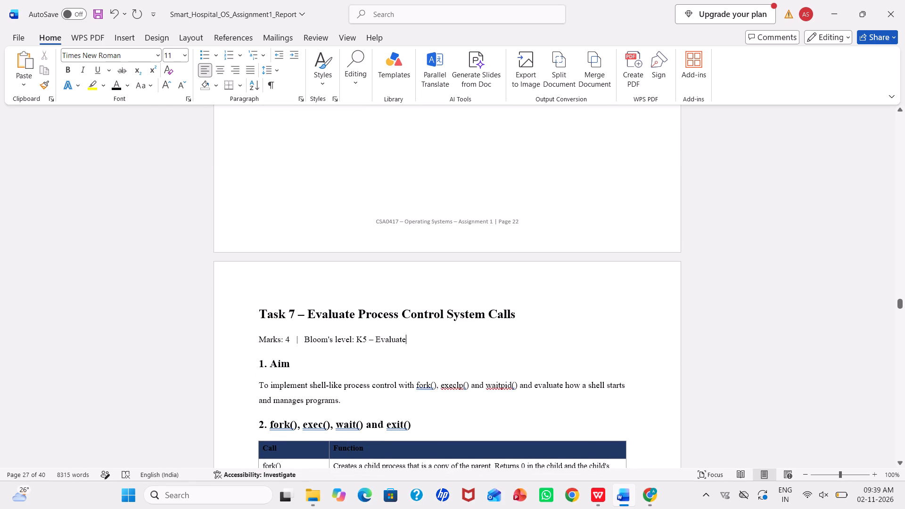
key(BackSpace)
key(BackSpace)
key(BackSpace)
key(BackSpace)
key(BackSpace)
key(BackSpace)
key(BackSpace)
key(BackSpace)
key(BackSpace)
key(BackSpace)
key(BackSpace)
key(BackSpace)
key(BackSpace)
key(BackSpace)
key(BackSpace)
key(BackSpace)
key(BackSpace)
key(BackSpace)
key(BackSpace)
key(BackSpace)
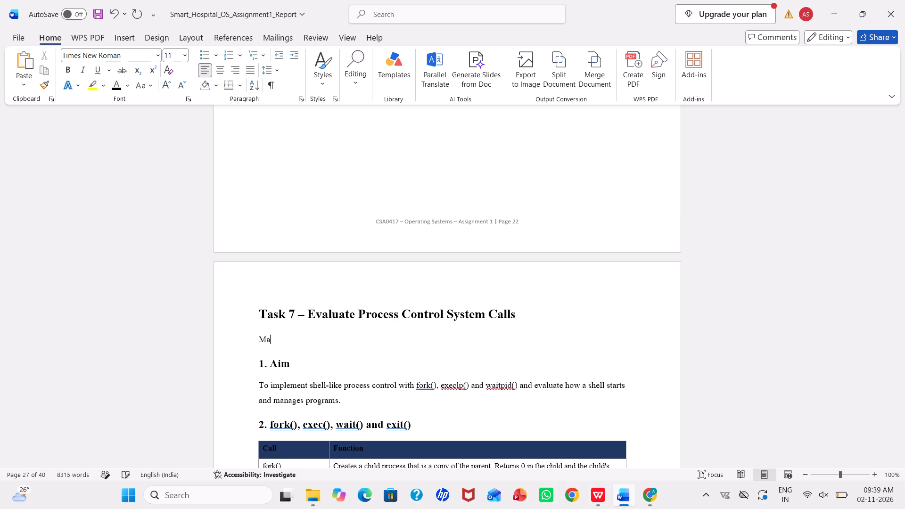
key(BackSpace)
key(BackSpace)
key(BackSpace)
Review the page layout of the Task 7 sections, from the completed program through the stdout flushing experiment.
scroll(414, 337, down, 3)
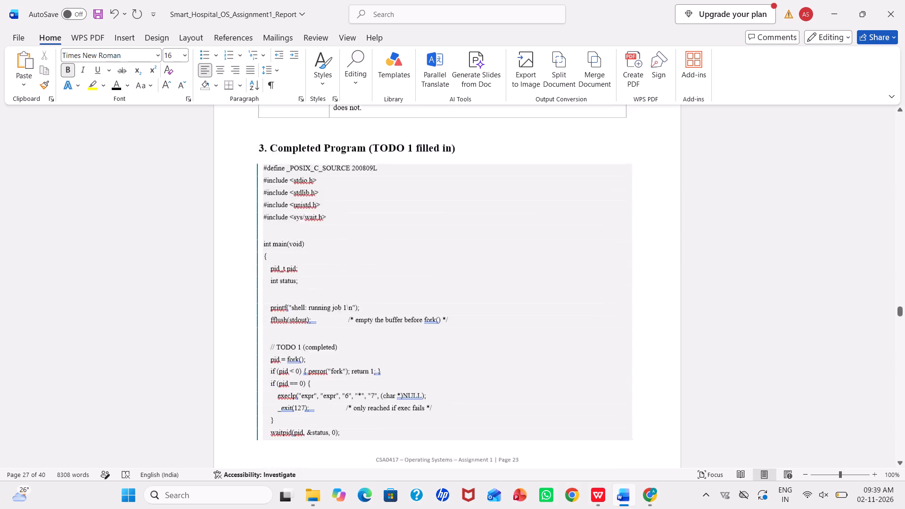
scroll(414, 337, up, 3)
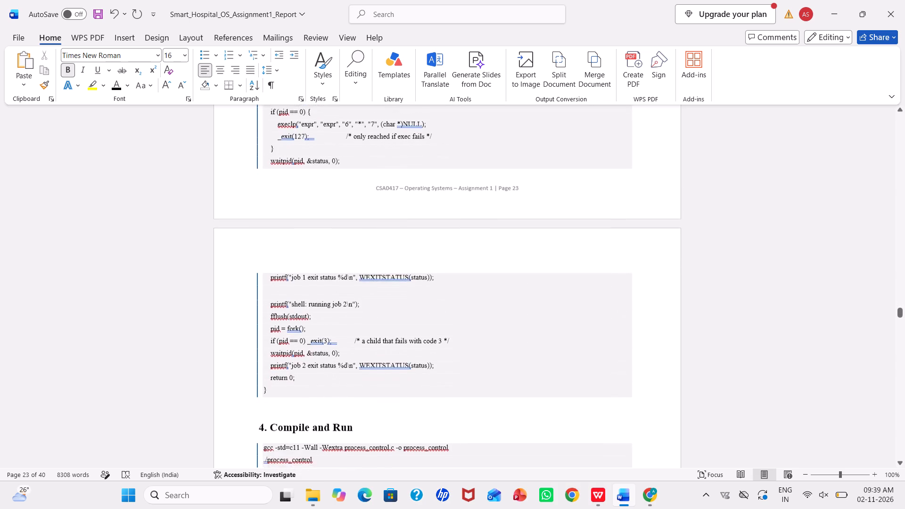
scroll(414, 337, up, 3)
scroll(414, 337, down, 7)
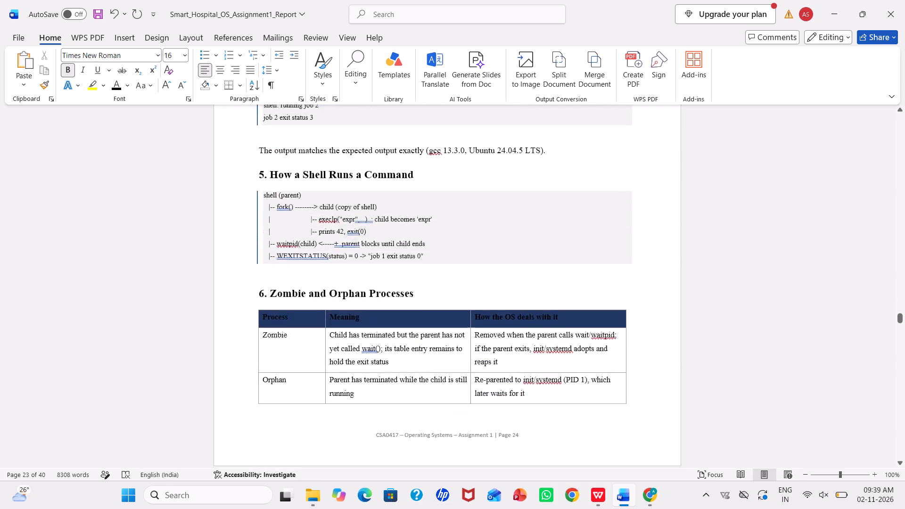
scroll(414, 337, down, 2)
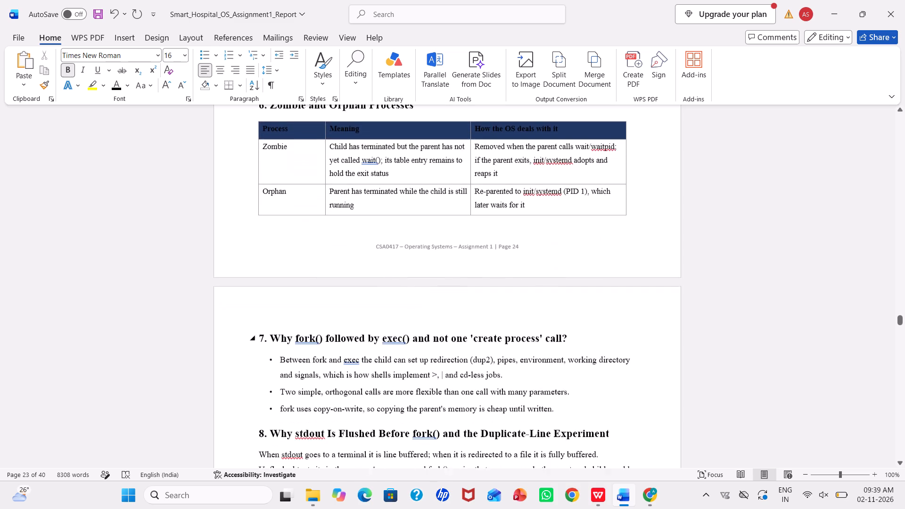
scroll(414, 337, down, 3)
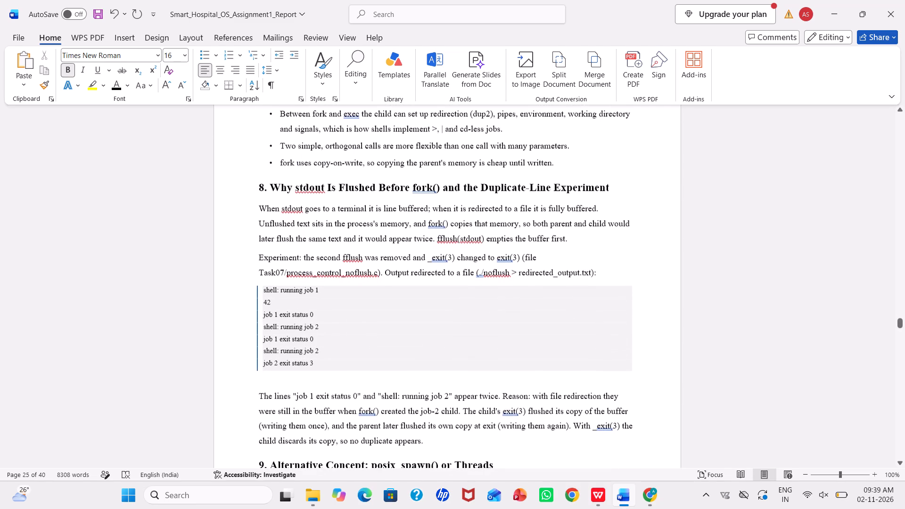
scroll(414, 337, down, 1)
Reduce the "Task 6 – Evaluate the Cost of System Calls" title to 16 pt.
scroll(414, 337, up, 10)
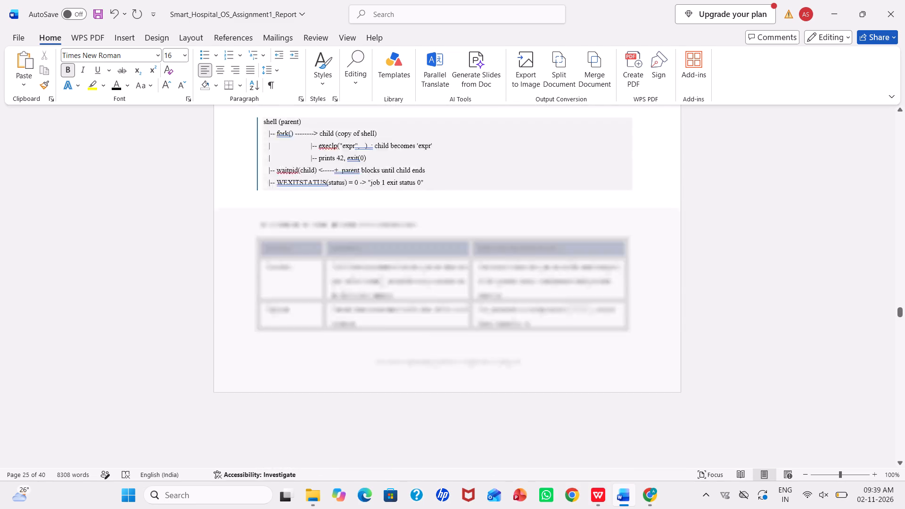
scroll(414, 337, up, 6)
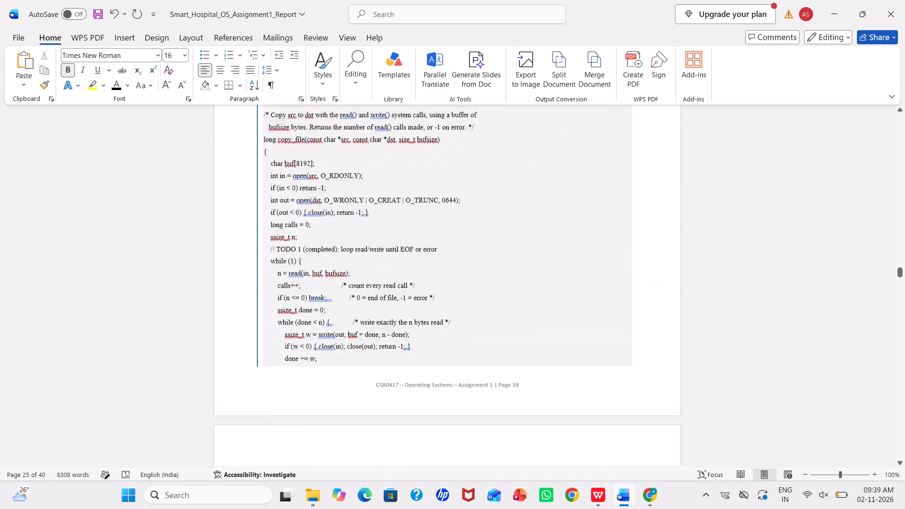
scroll(414, 337, up, 2)
drag(260, 258, 289, 260)
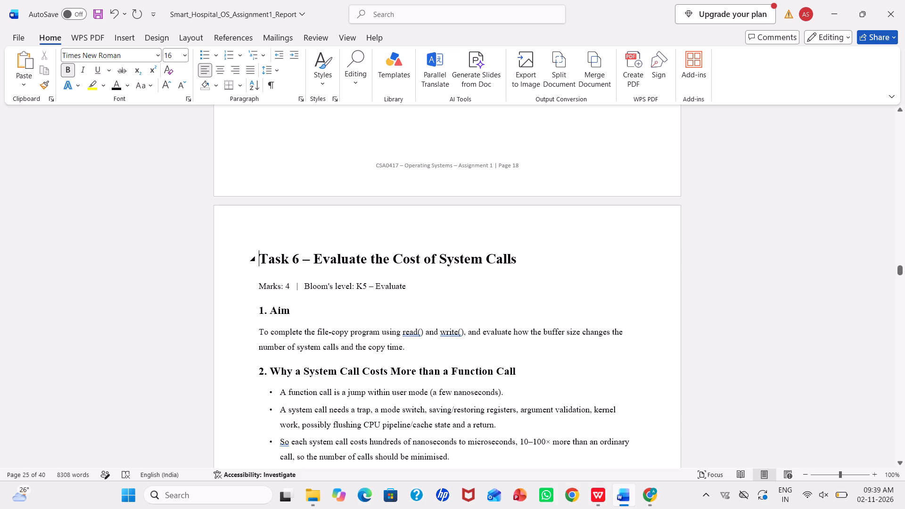
drag(289, 260, 532, 293)
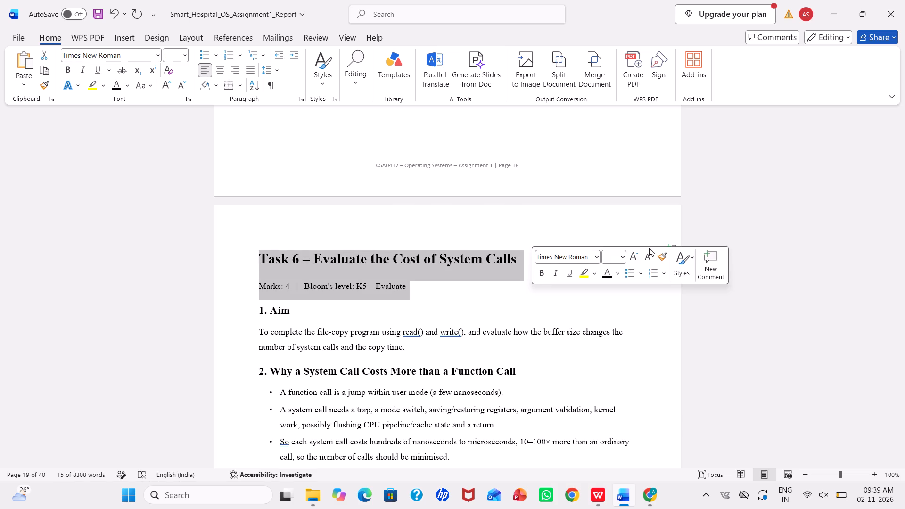
click(649, 252)
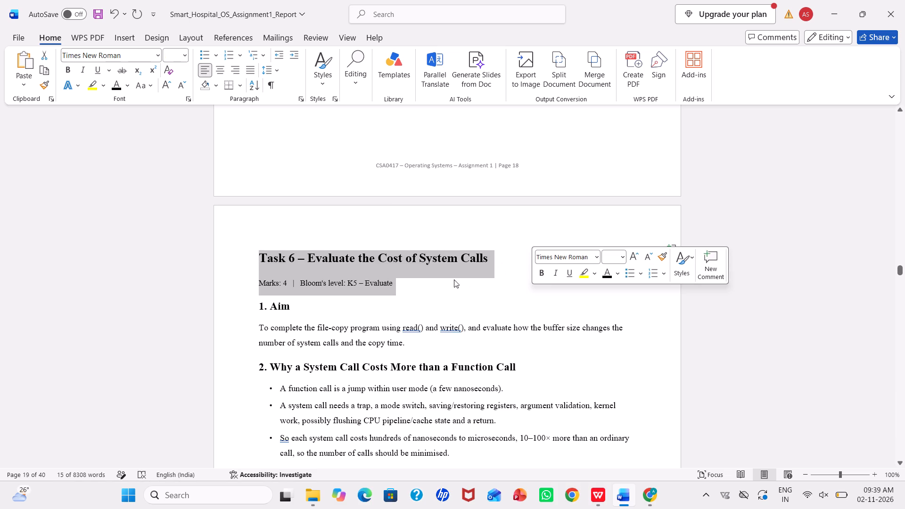
Delete the marks and Bloom's level line beneath the Task 6 title, leaving no blank line.
click(431, 280)
drag(431, 280, 289, 280)
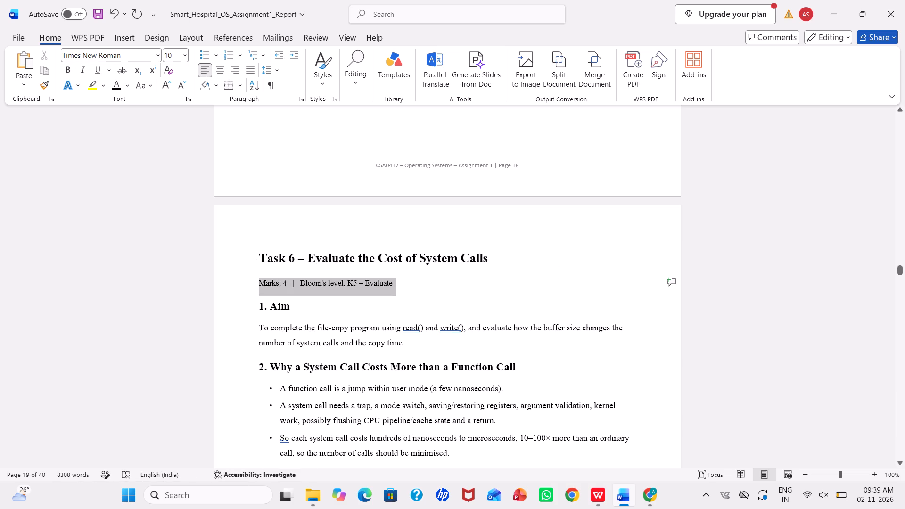
drag(289, 280, 270, 287)
key(BackSpace)
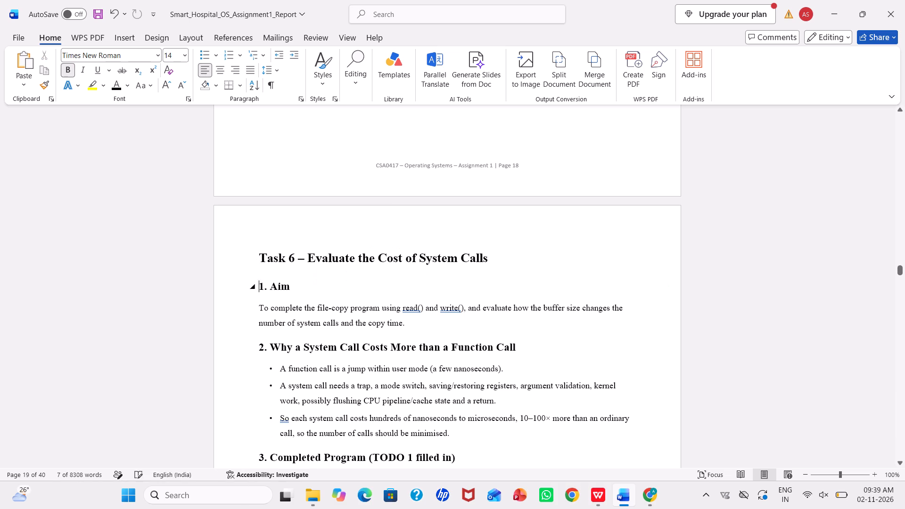
drag(260, 263, 527, 266)
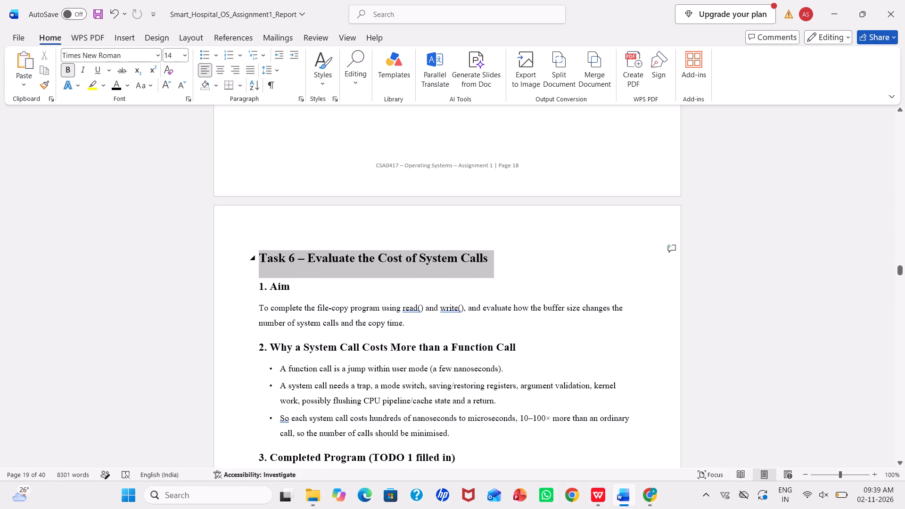
Reduce the "Task 5 – Examine System Calls" title to 16 pt.
scroll(449, 208, up, 3)
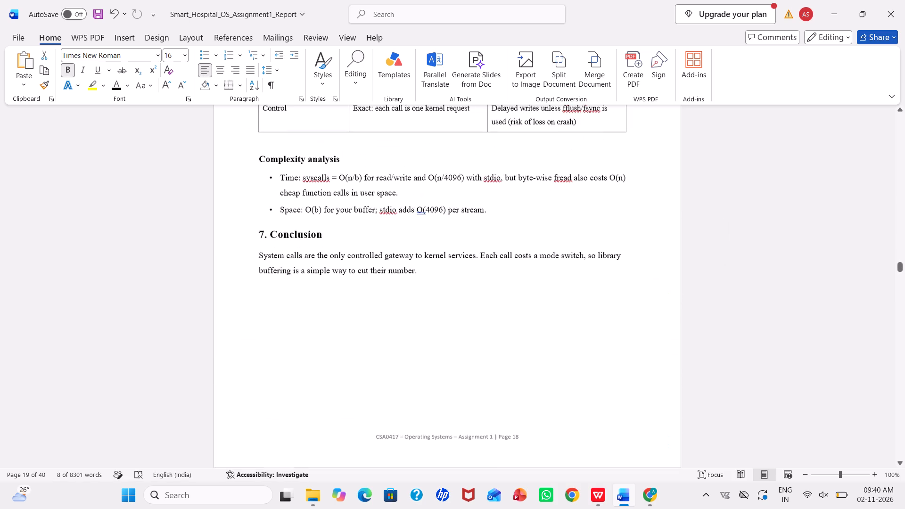
scroll(449, 208, up, 6)
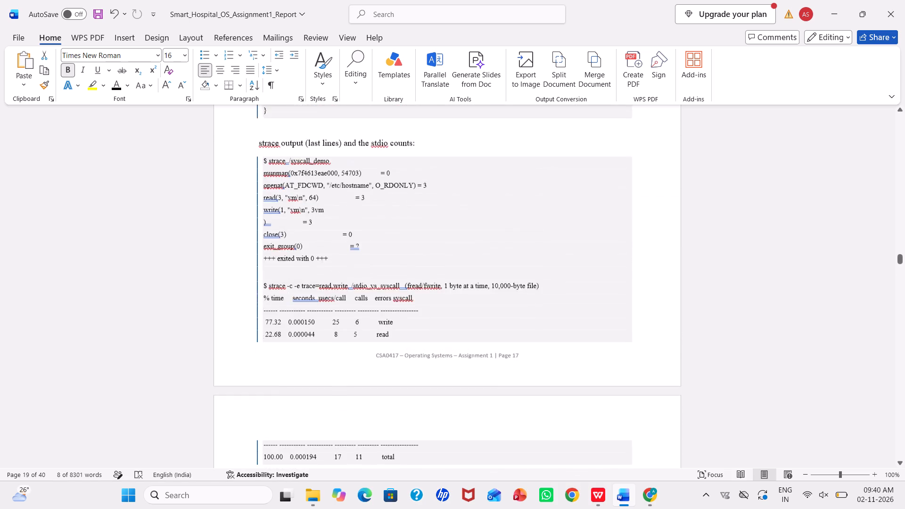
scroll(449, 208, up, 4)
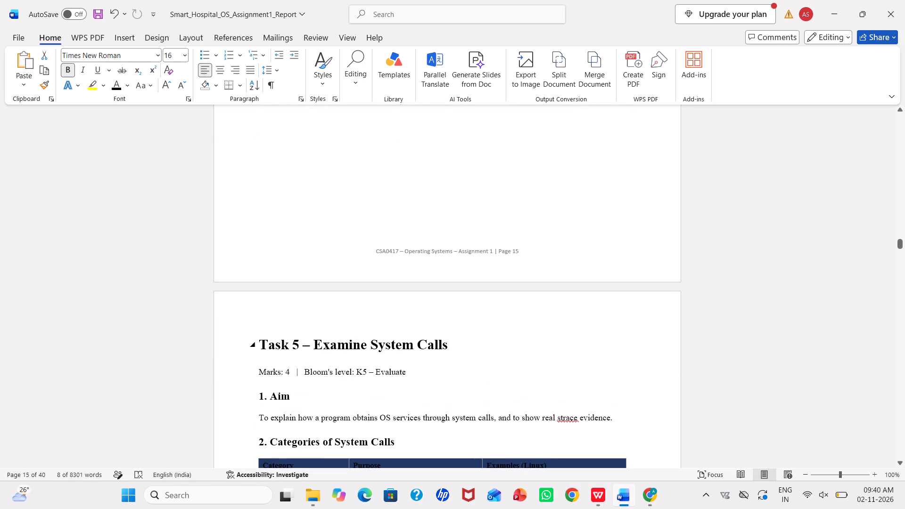
drag(260, 342, 463, 361)
click(580, 322)
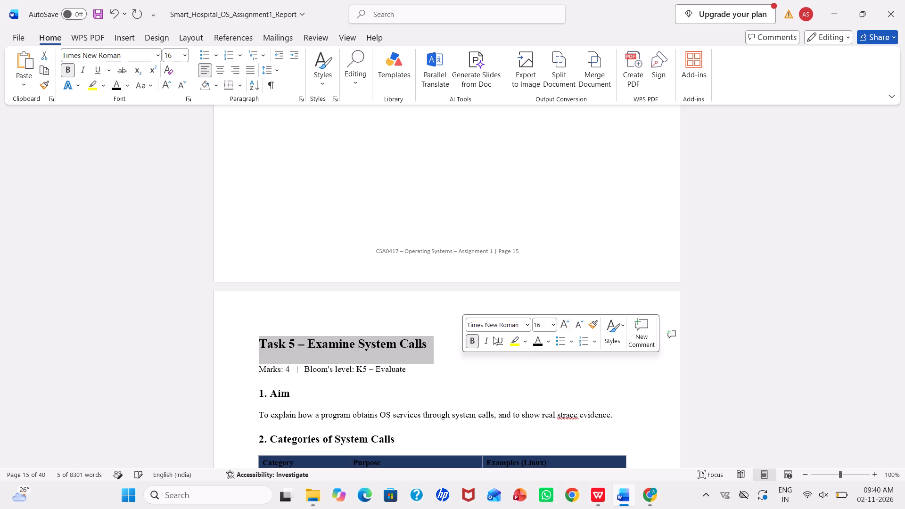
Delete the marks and Bloom's level line beneath the Task 5 title, leaving no blank line.
click(417, 363)
key(Down)
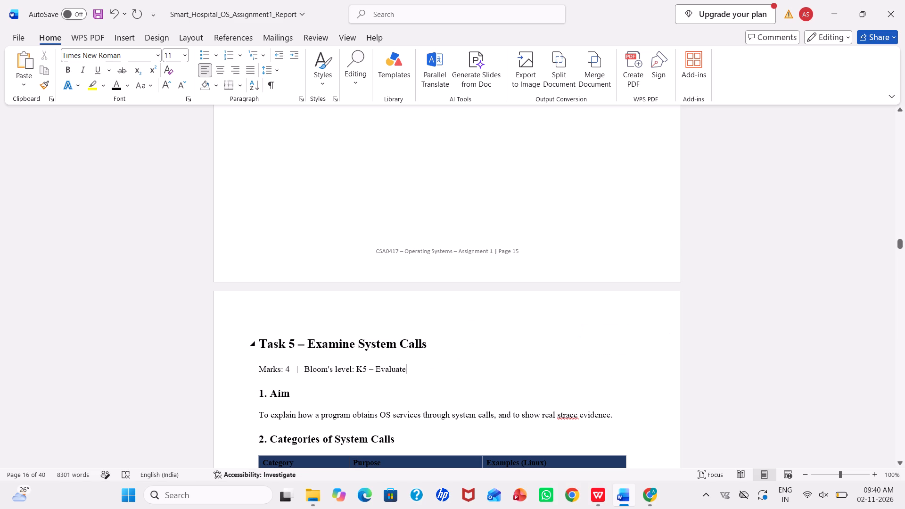
key(BackSpace)
key(BackSpace)
key(BackSpace)
key(BackSpace)
key(BackSpace)
key(BackSpace)
key(BackSpace)
key(BackSpace)
key(BackSpace)
key(BackSpace)
key(BackSpace)
key(BackSpace)
key(BackSpace)
key(BackSpace)
key(BackSpace)
key(BackSpace)
key(BackSpace)
key(BackSpace)
key(BackSpace)
key(BackSpace)
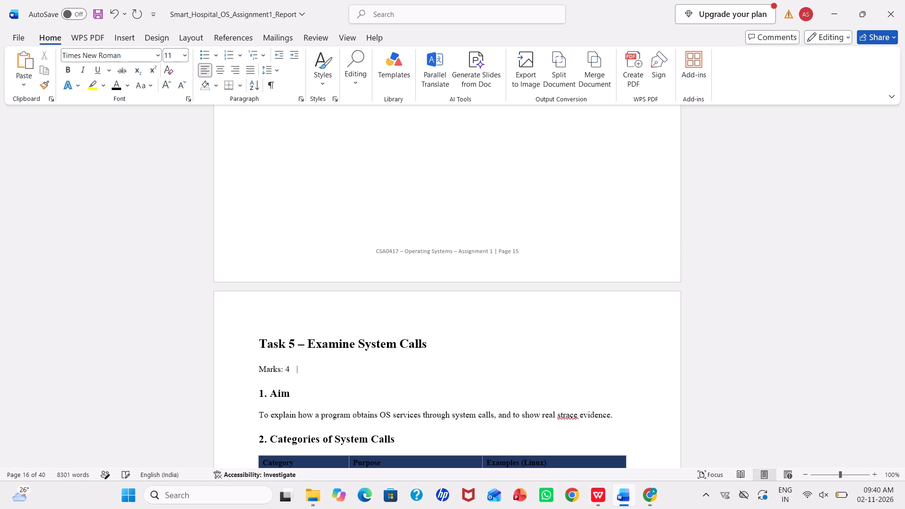
key(BackSpace)
key(BackSpace)
key(BackSpace)
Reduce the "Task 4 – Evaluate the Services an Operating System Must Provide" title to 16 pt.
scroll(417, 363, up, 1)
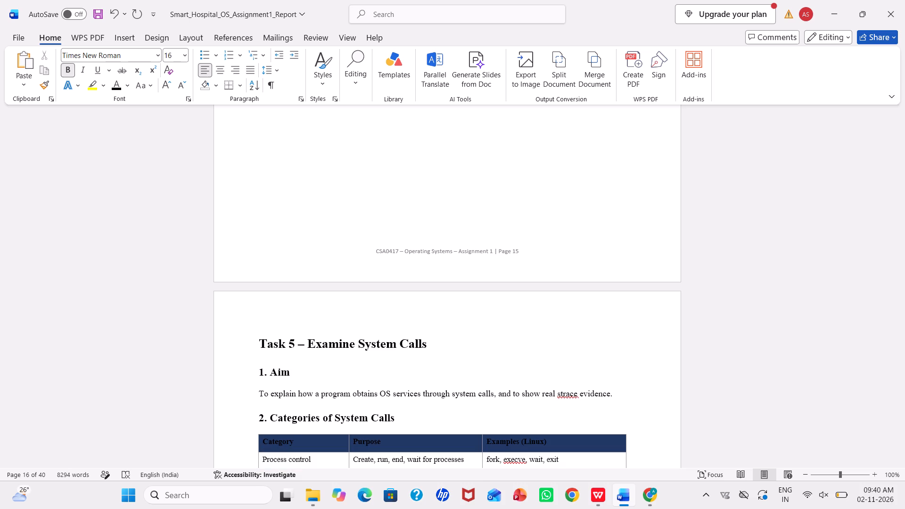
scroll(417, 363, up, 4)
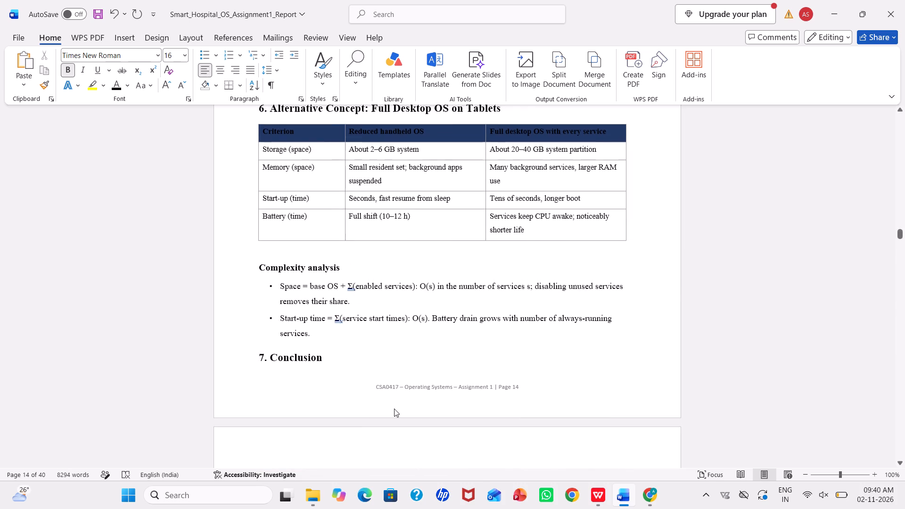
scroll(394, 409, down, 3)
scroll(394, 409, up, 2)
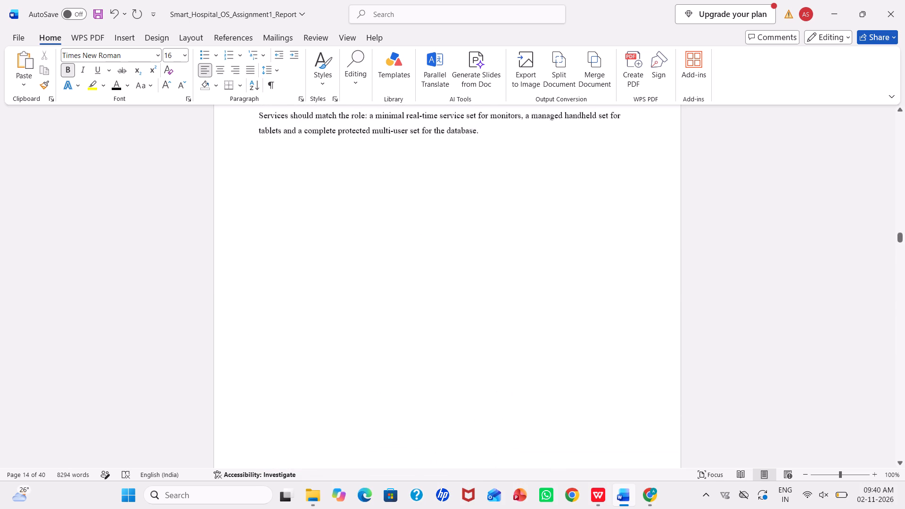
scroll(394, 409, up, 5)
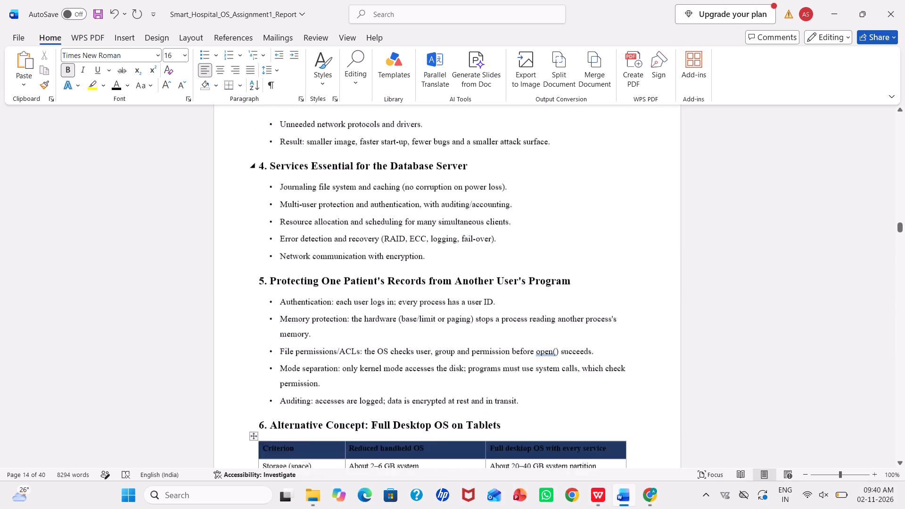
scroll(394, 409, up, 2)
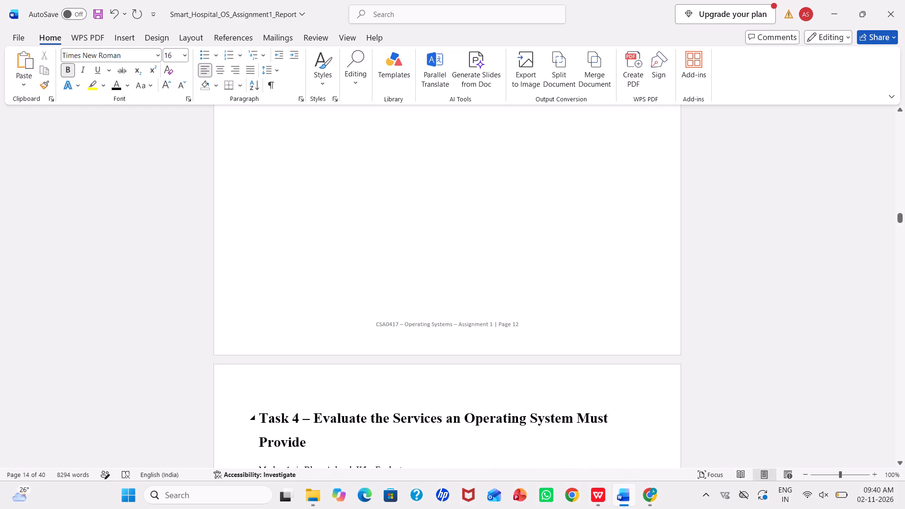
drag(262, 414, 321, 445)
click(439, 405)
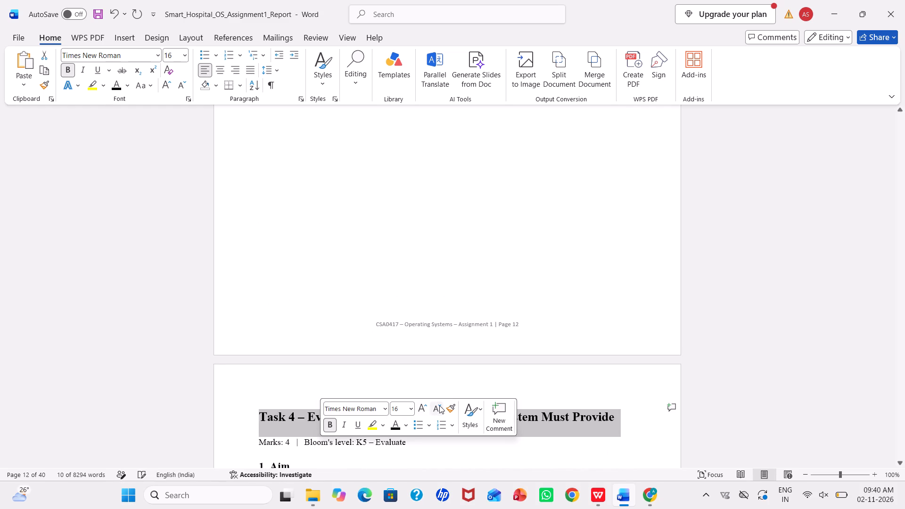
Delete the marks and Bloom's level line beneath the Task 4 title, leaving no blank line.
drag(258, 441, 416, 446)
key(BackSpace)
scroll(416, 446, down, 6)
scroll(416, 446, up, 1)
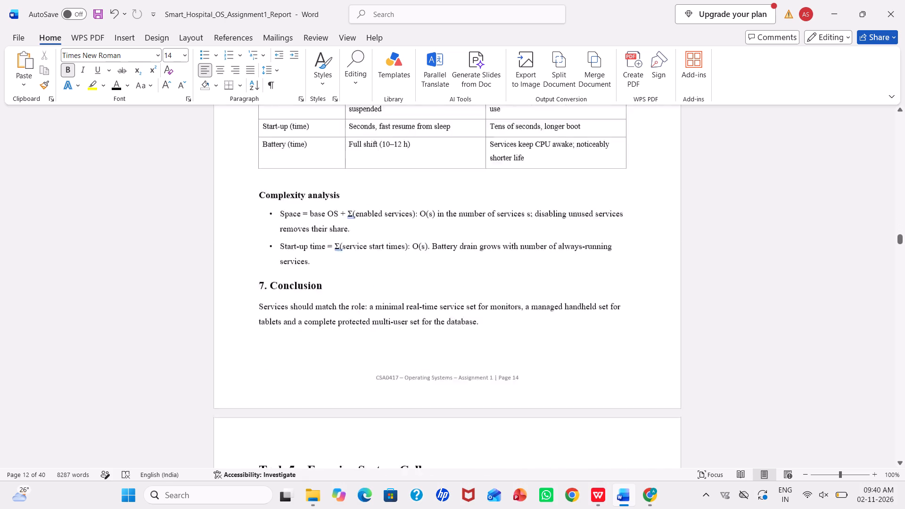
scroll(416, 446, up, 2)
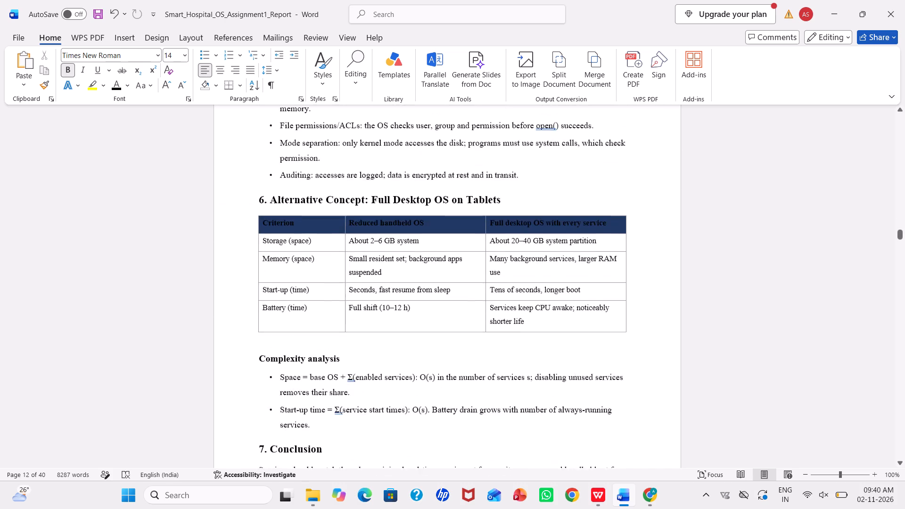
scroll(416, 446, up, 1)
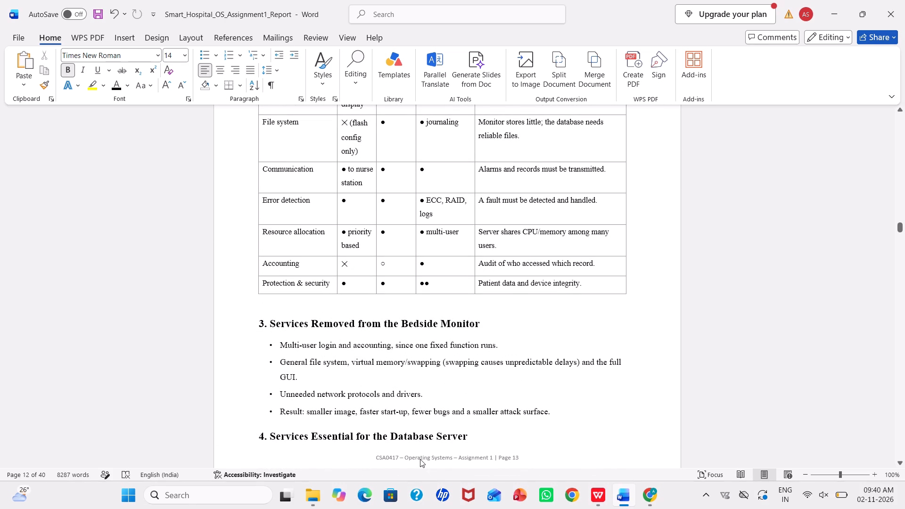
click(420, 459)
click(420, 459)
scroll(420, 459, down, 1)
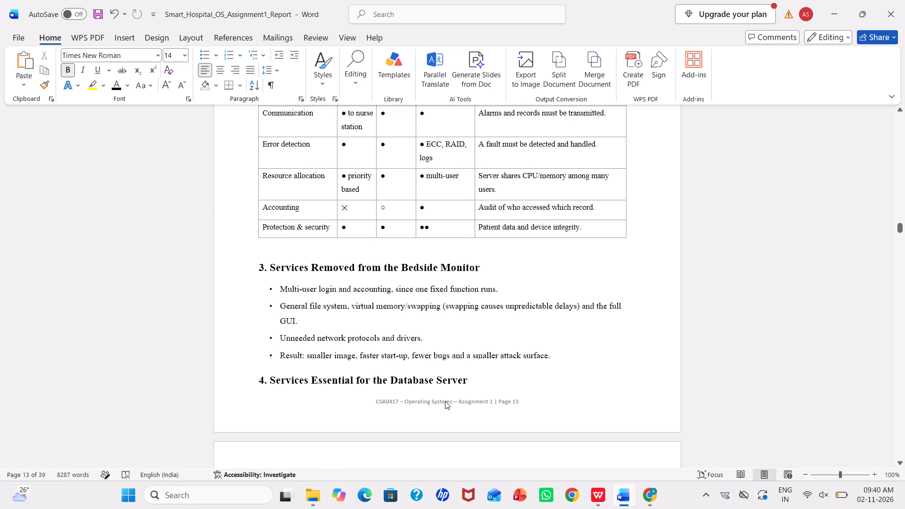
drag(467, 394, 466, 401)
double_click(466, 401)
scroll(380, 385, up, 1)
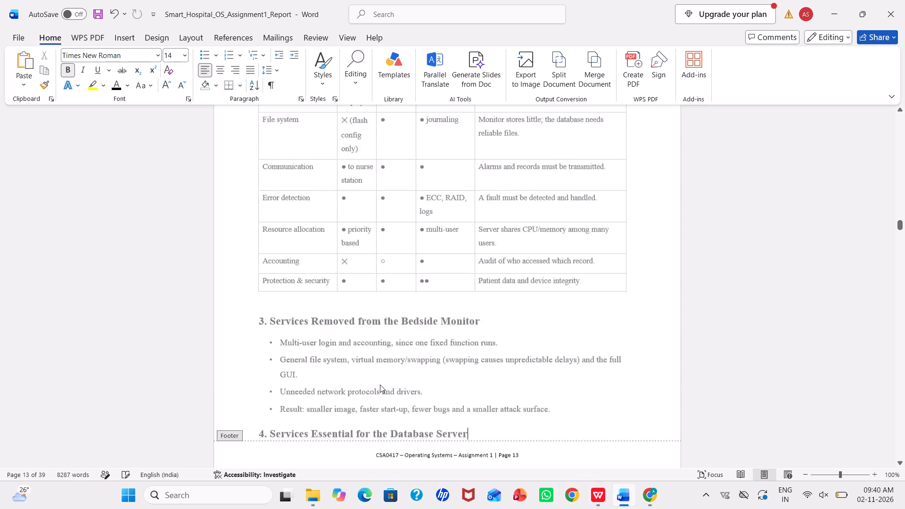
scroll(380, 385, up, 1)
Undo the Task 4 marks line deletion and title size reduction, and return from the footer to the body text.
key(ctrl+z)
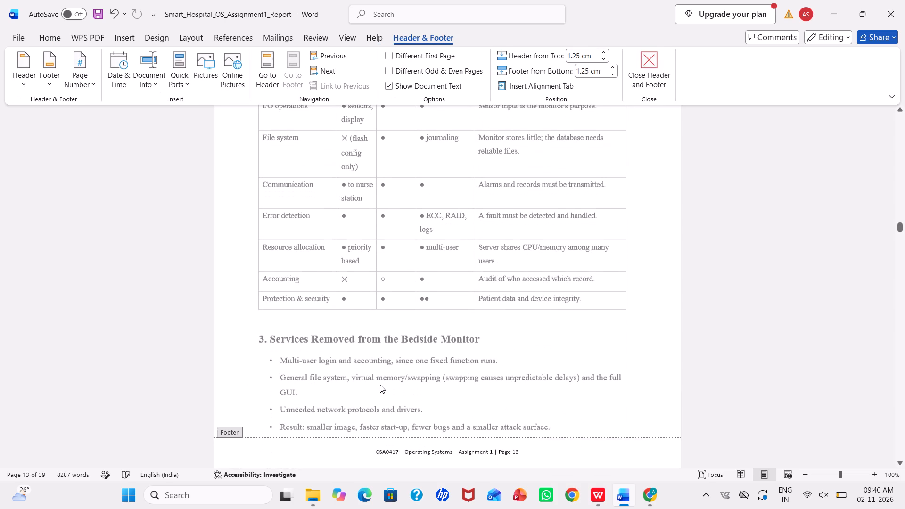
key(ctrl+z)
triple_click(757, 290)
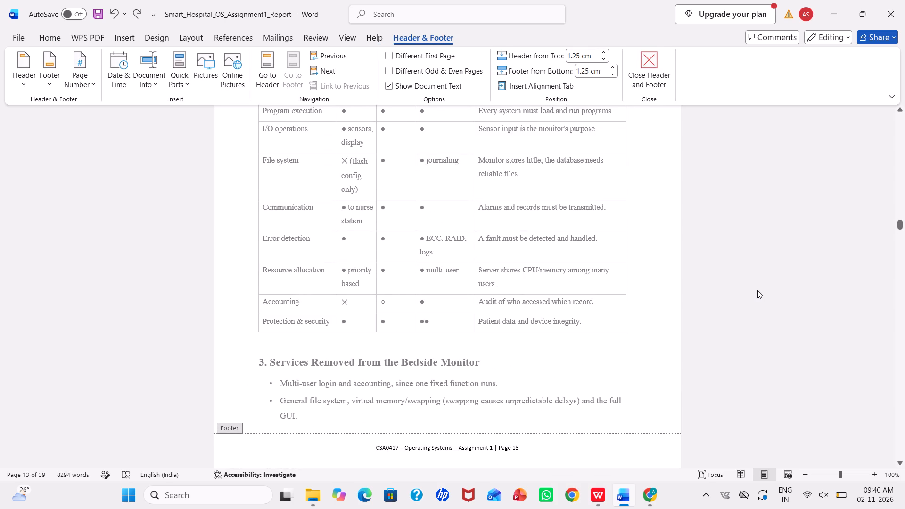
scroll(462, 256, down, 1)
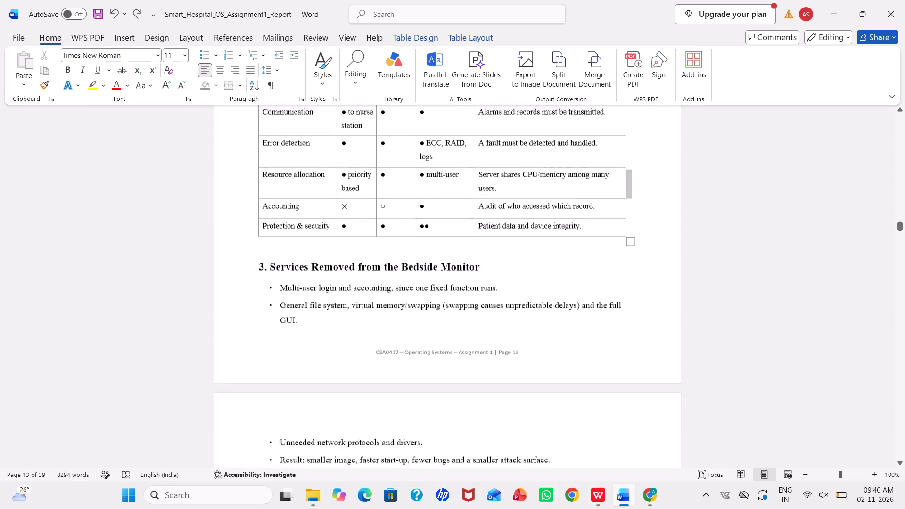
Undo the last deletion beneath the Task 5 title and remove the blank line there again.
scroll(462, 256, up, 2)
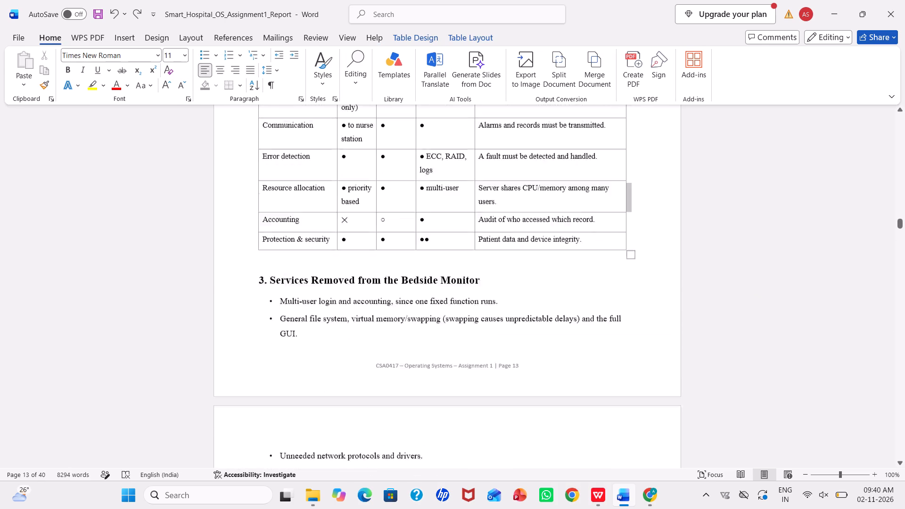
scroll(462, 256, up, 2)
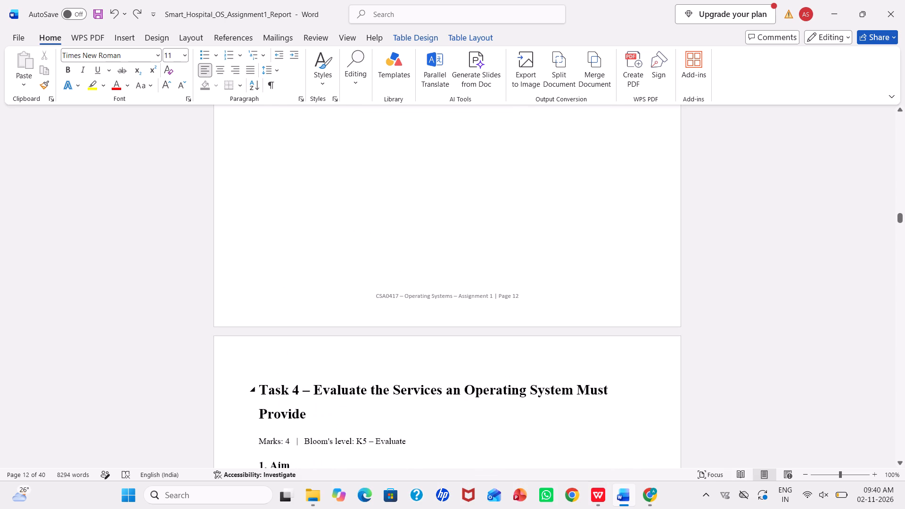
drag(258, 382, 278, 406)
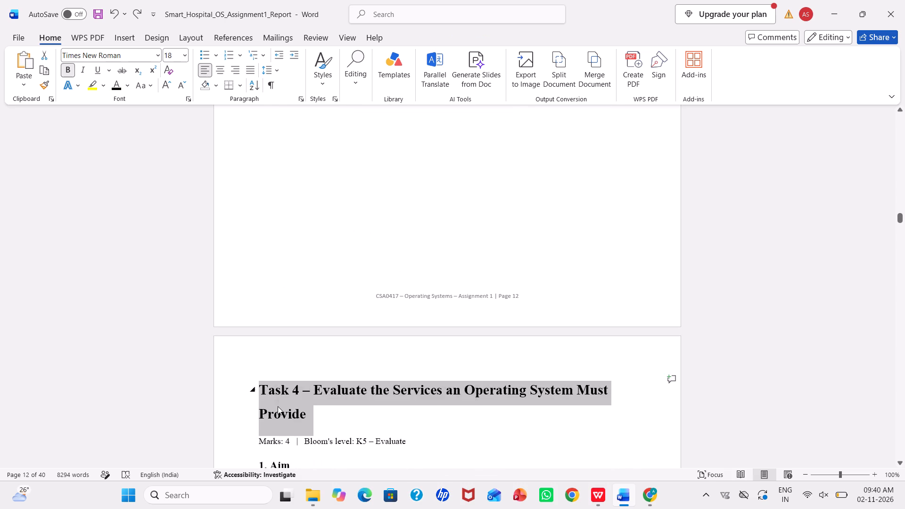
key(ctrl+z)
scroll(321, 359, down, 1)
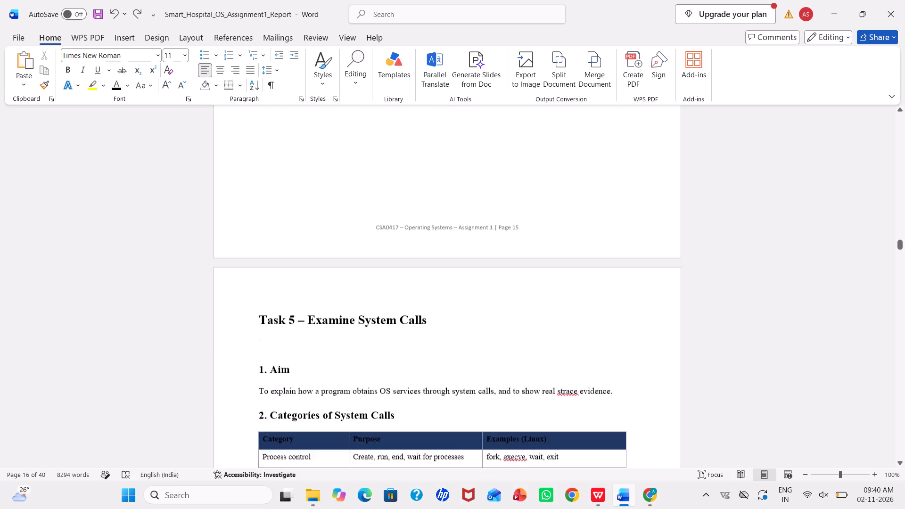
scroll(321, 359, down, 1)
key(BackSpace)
Reduce the "Task 4 – Evaluate the Services an Operating System Must Provide" title to 16 pt.
scroll(321, 359, up, 2)
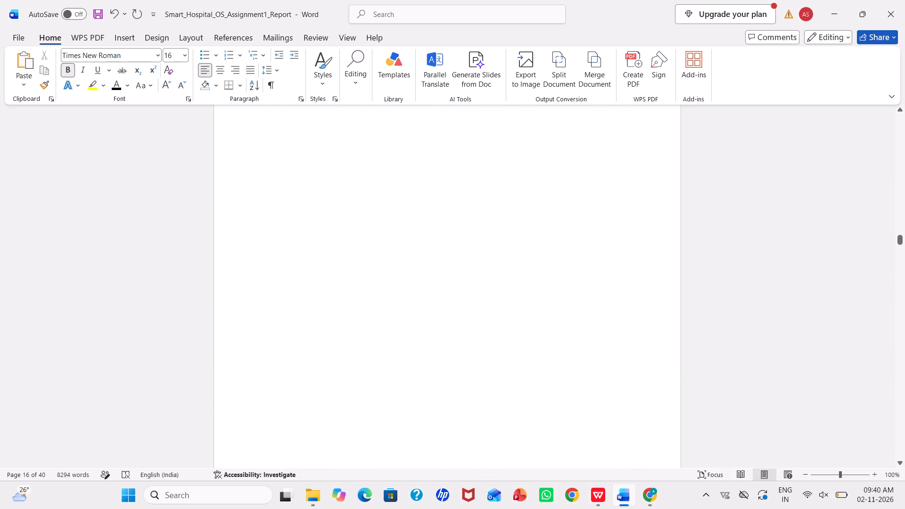
scroll(321, 359, up, 6)
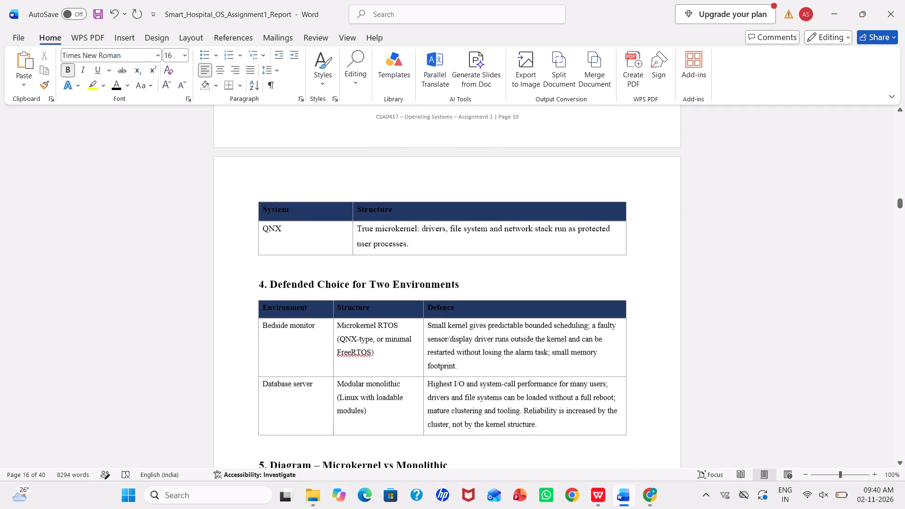
scroll(321, 359, up, 4)
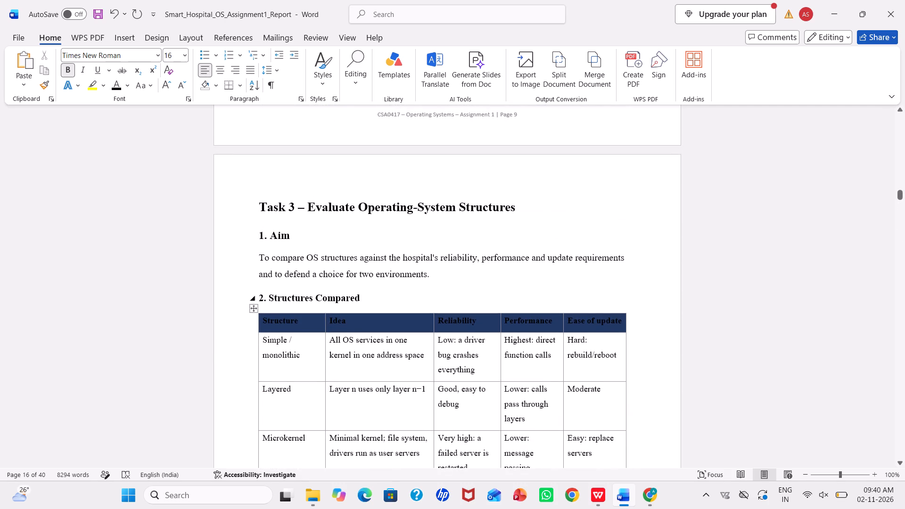
scroll(307, 312, down, 6)
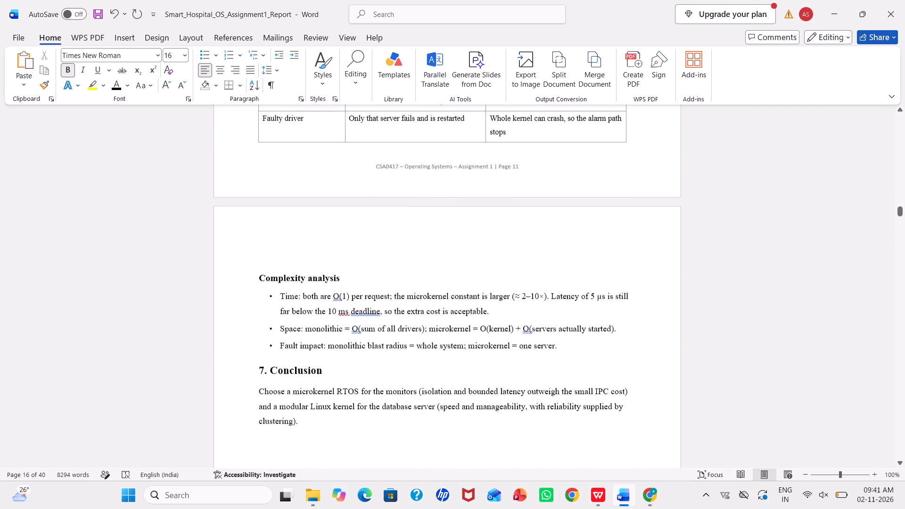
scroll(307, 312, down, 2)
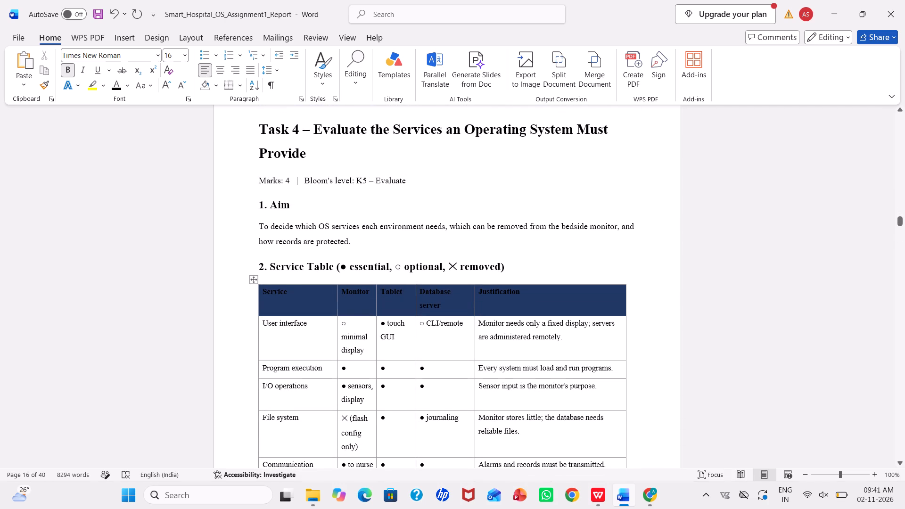
drag(259, 128, 309, 150)
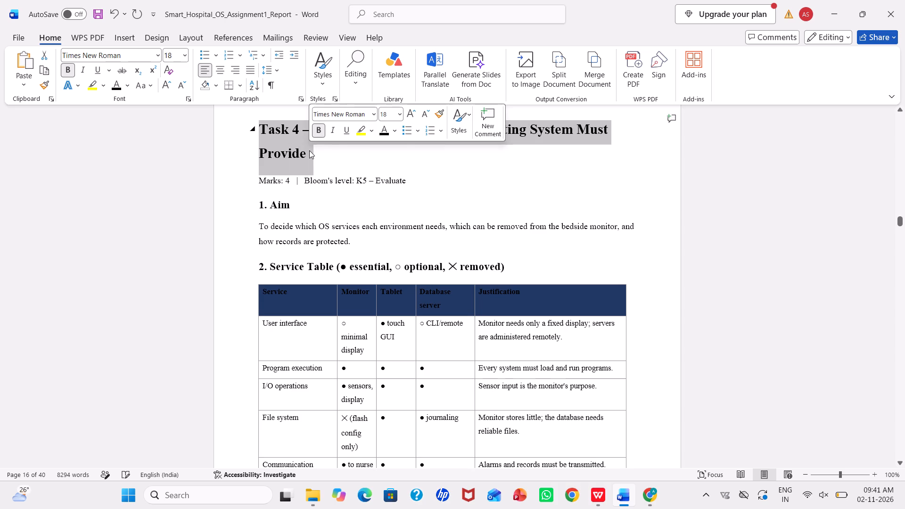
click(428, 110)
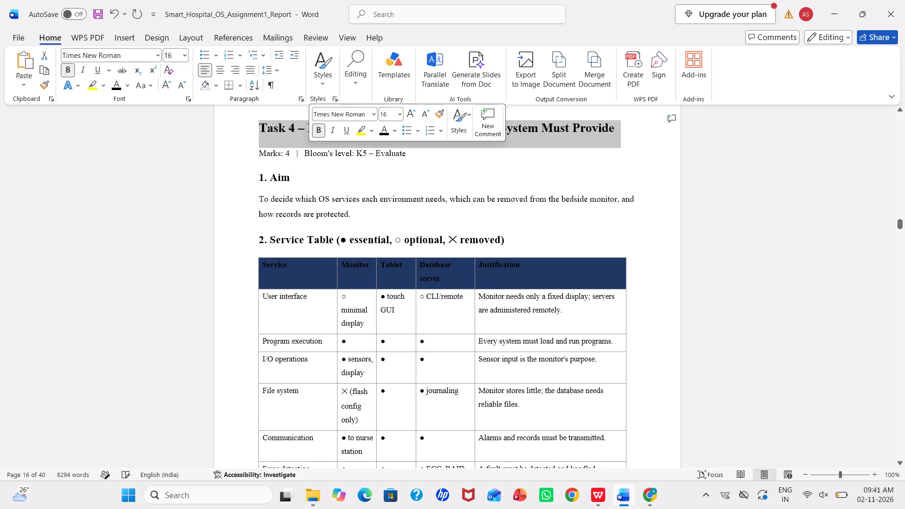
Delete the marks and Bloom's level line beneath the Task 4 title, leaving no blank line.
click(425, 155)
key(BackSpace)
key(BackSpace)
key(BackSpace)
key(BackSpace)
key(BackSpace)
key(BackSpace)
key(BackSpace)
key(BackSpace)
key(BackSpace)
key(BackSpace)
key(BackSpace)
key(BackSpace)
key(BackSpace)
key(BackSpace)
key(BackSpace)
key(BackSpace)
key(BackSpace)
key(BackSpace)
key(BackSpace)
key(BackSpace)
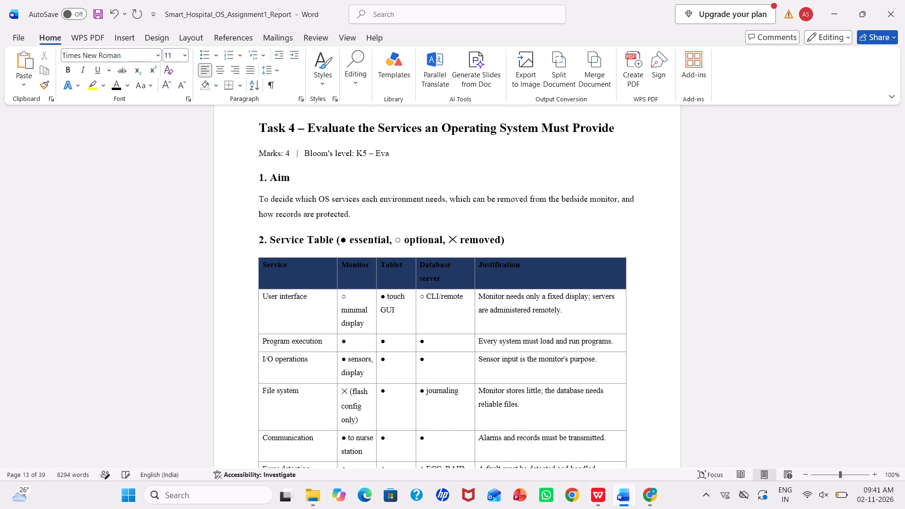
key(BackSpace)
key(BackSpace)
key(BackSpace)
key(BackSpace)
key(BackSpace)
key(BackSpace)
key(BackSpace)
key(BackSpace)
key(BackSpace)
Check the title formatting and page layout of Tasks 3, 4 and 5, selecting the Task 3 title.
scroll(425, 155, down, 4)
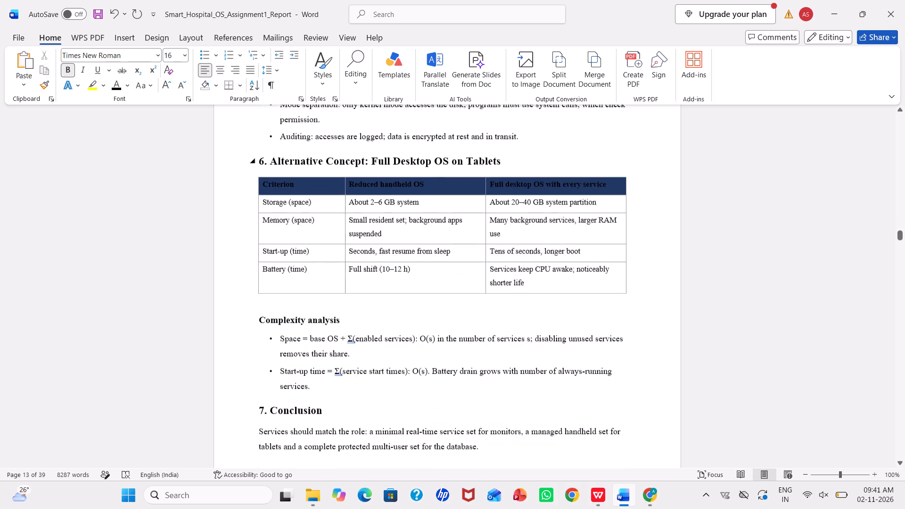
scroll(425, 155, down, 6)
scroll(425, 155, up, 5)
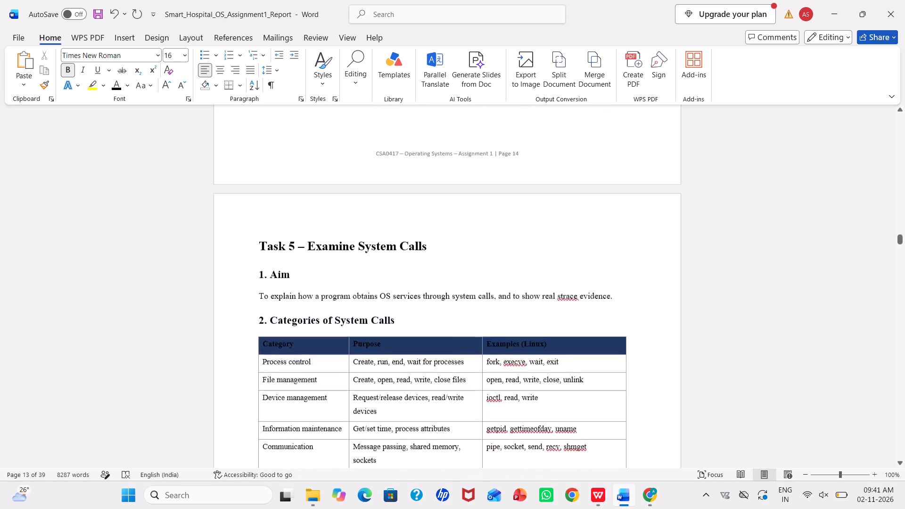
scroll(425, 155, up, 8)
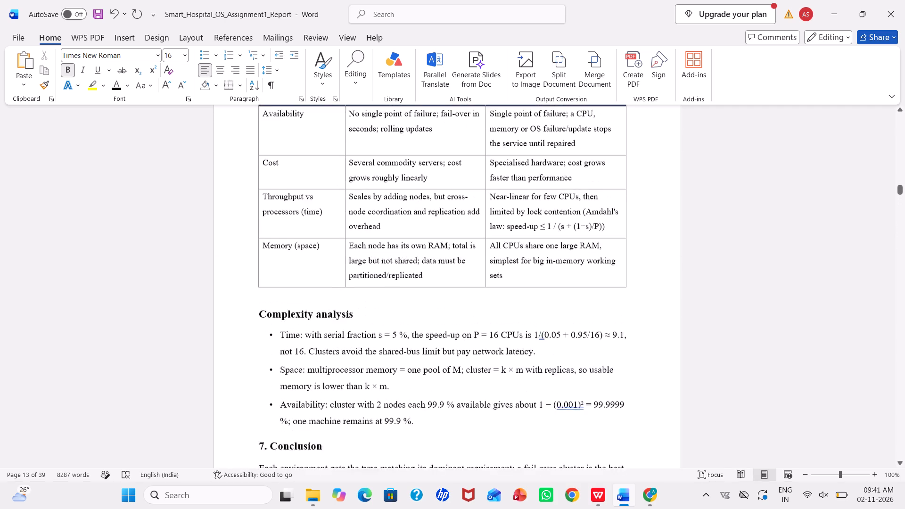
scroll(425, 155, down, 8)
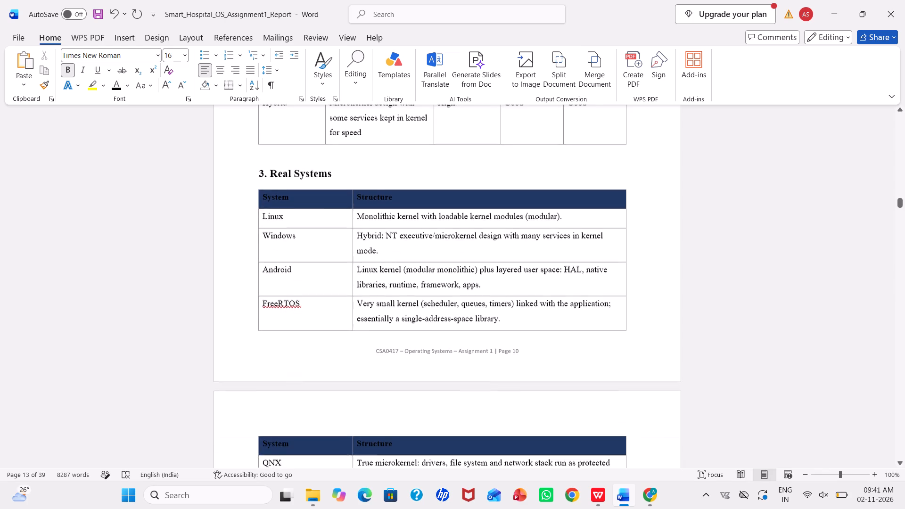
scroll(425, 155, down, 4)
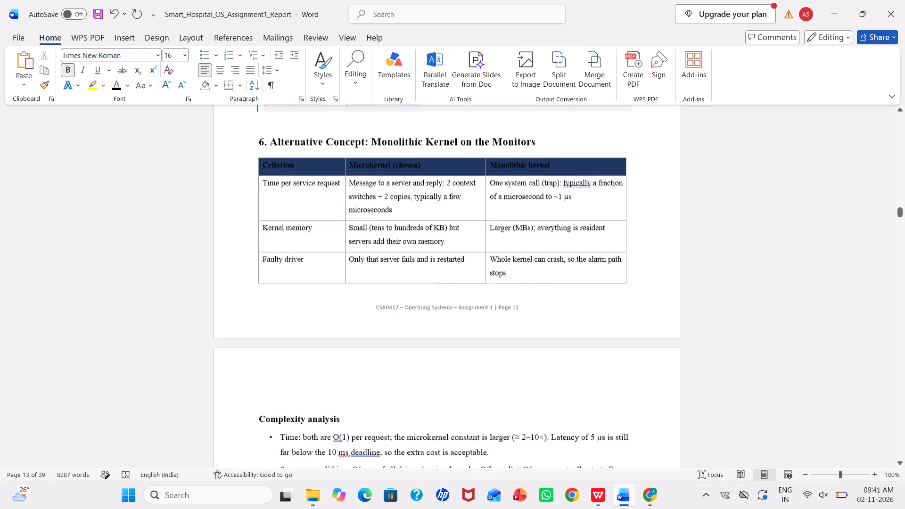
scroll(425, 155, down, 3)
scroll(425, 155, up, 2)
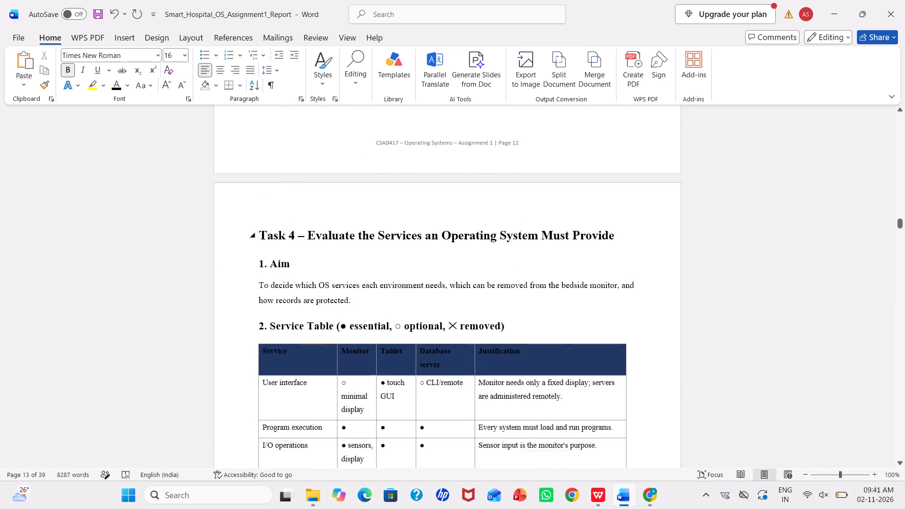
scroll(425, 155, up, 5)
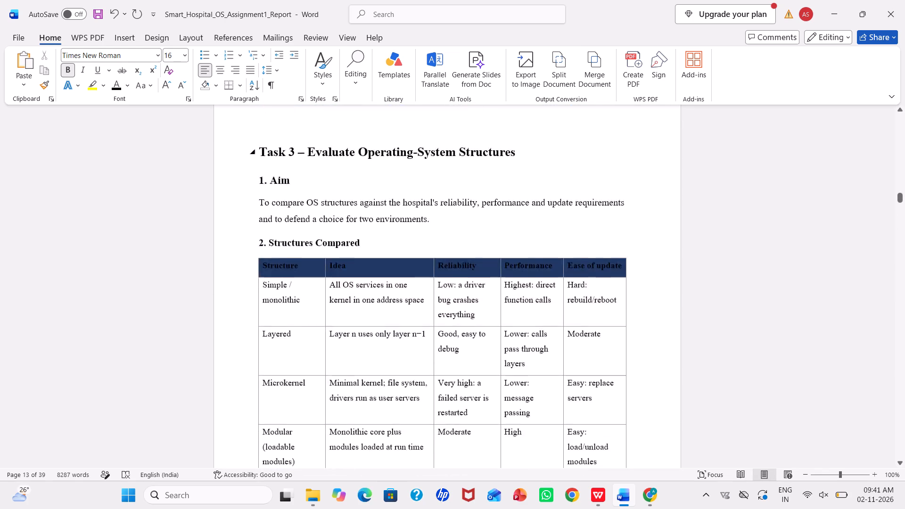
scroll(425, 155, up, 4)
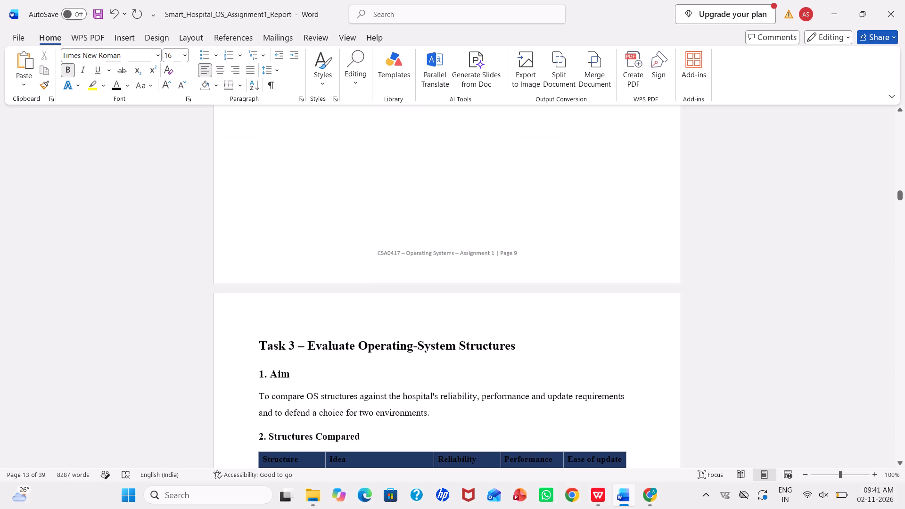
drag(263, 340, 543, 328)
Review the formatting of the Task 2 and Task 1 pages and the cover page.
scroll(380, 340, up, 3)
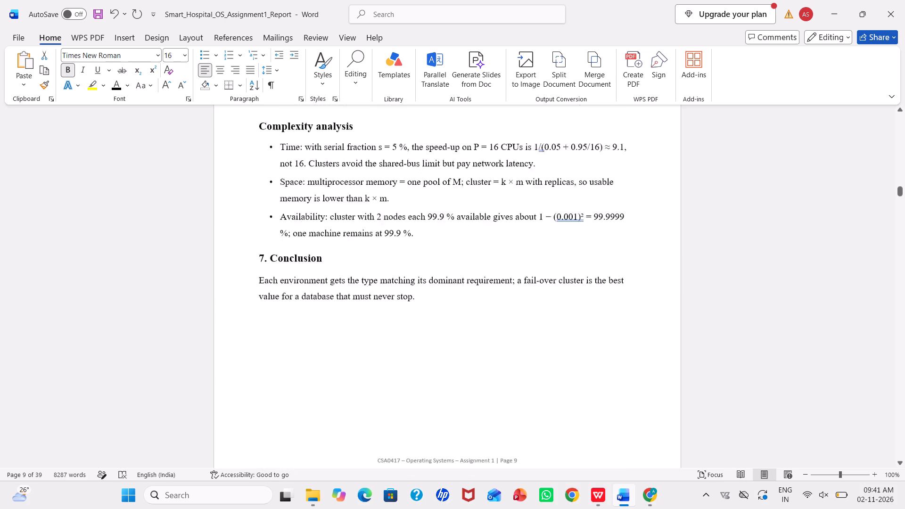
scroll(380, 340, up, 9)
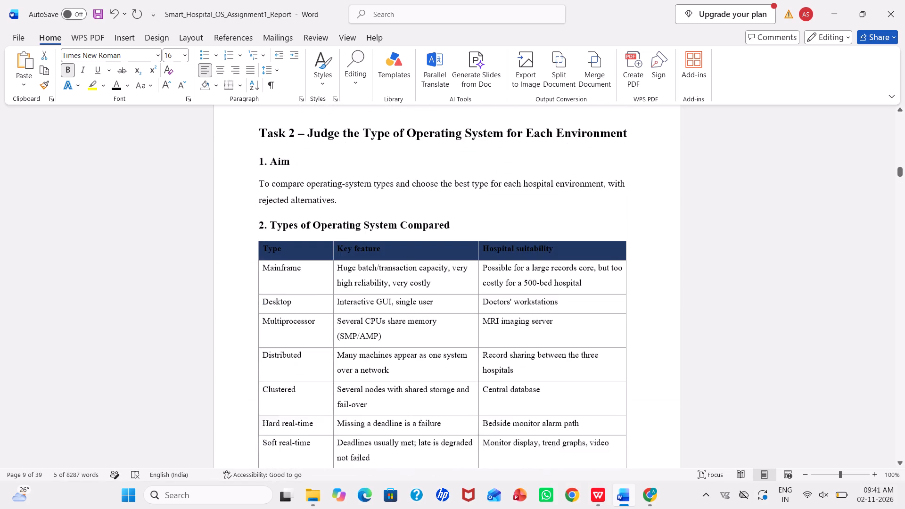
scroll(380, 340, up, 4)
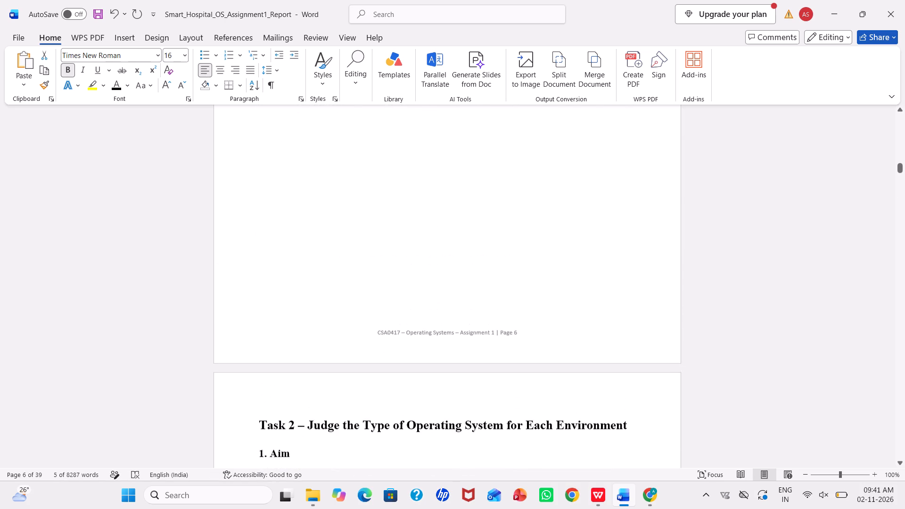
scroll(380, 340, up, 1)
scroll(380, 340, down, 1)
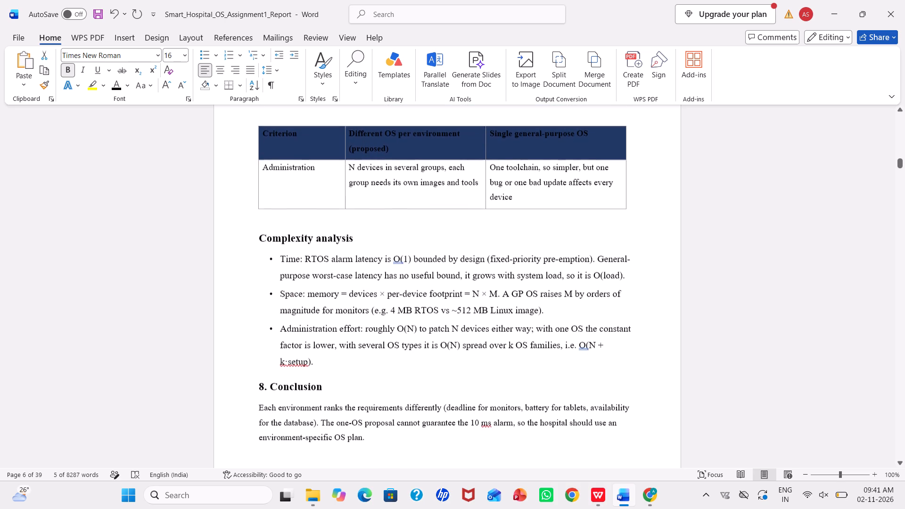
scroll(380, 340, down, 1)
scroll(380, 340, up, 5)
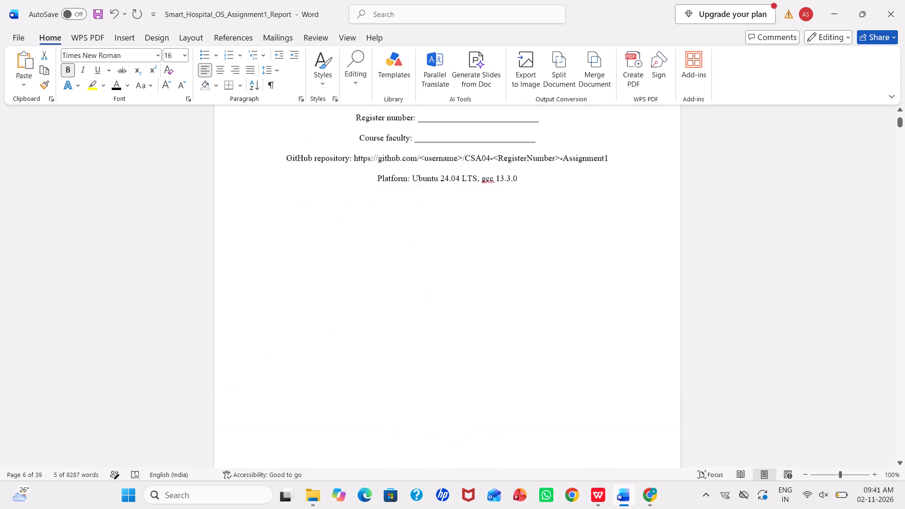
scroll(380, 340, up, 2)
scroll(393, 327, down, 1)
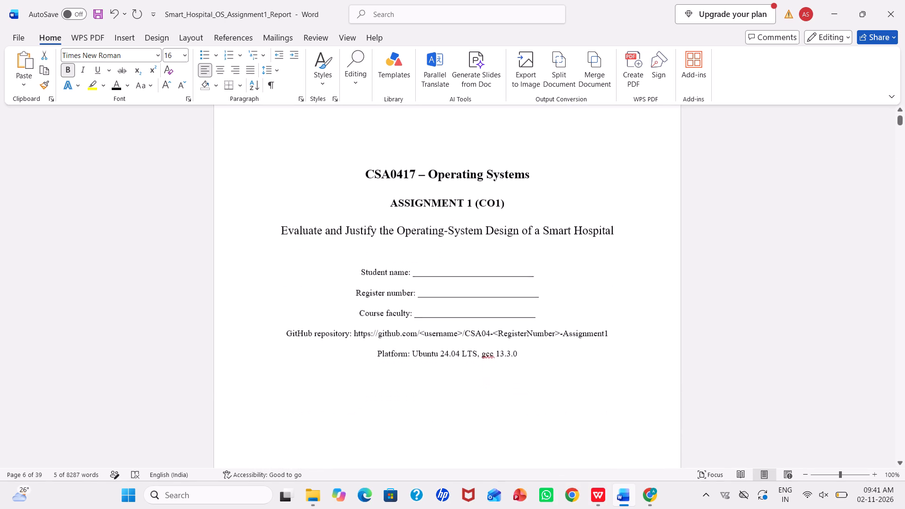
scroll(393, 327, down, 1)
scroll(376, 177, up, 1)
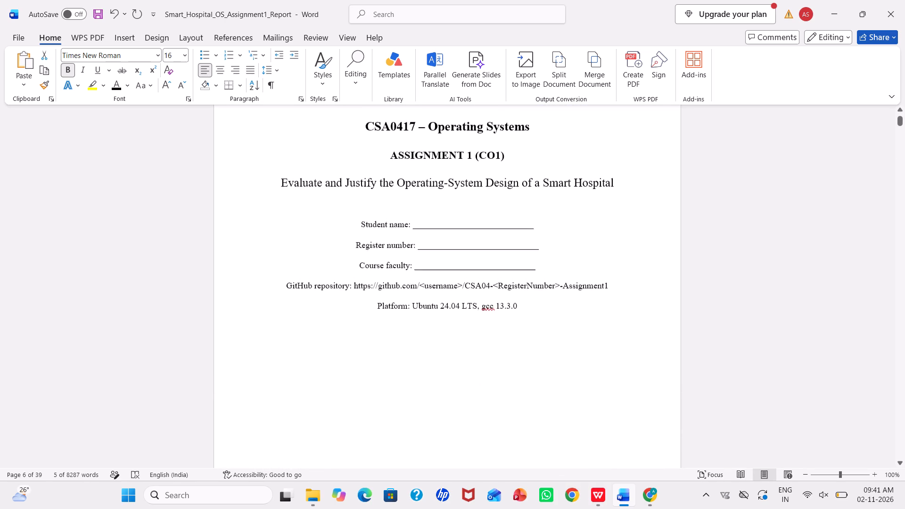
scroll(376, 177, up, 1)
Apply all borders to the Contents entries from Task 1 through the Appendix line.
scroll(494, 342, down, 1)
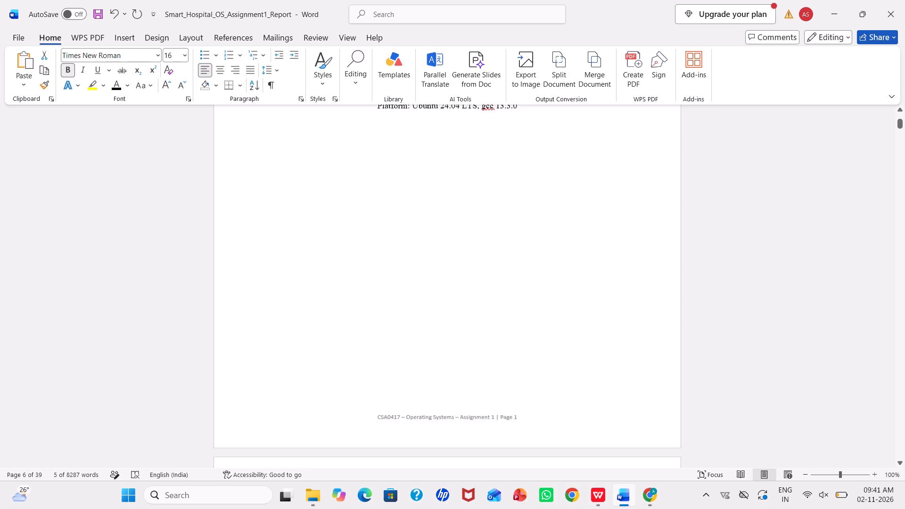
scroll(494, 342, down, 1)
scroll(274, 365, down, 2)
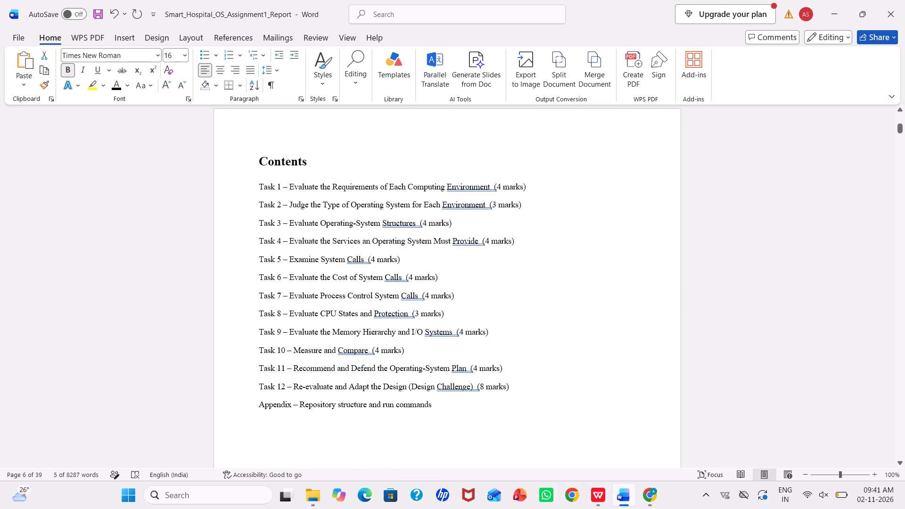
drag(254, 184, 412, 413)
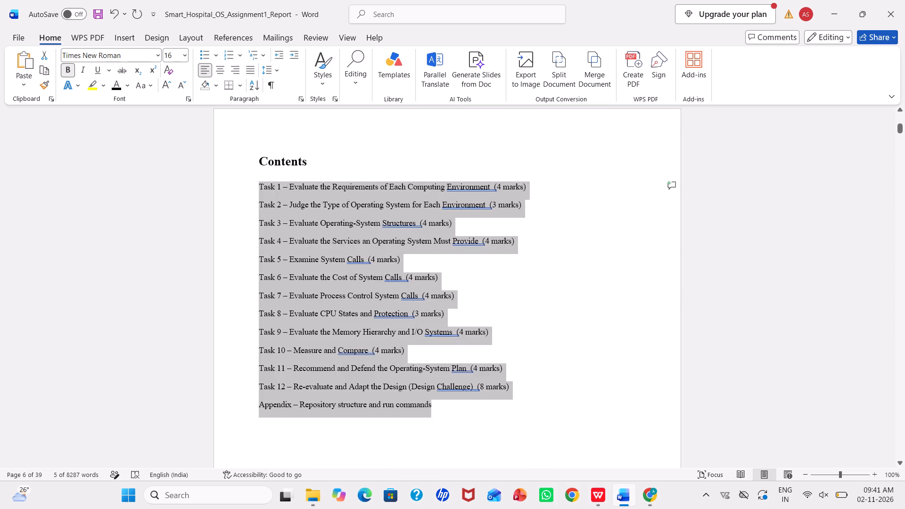
drag(412, 413, 435, 429)
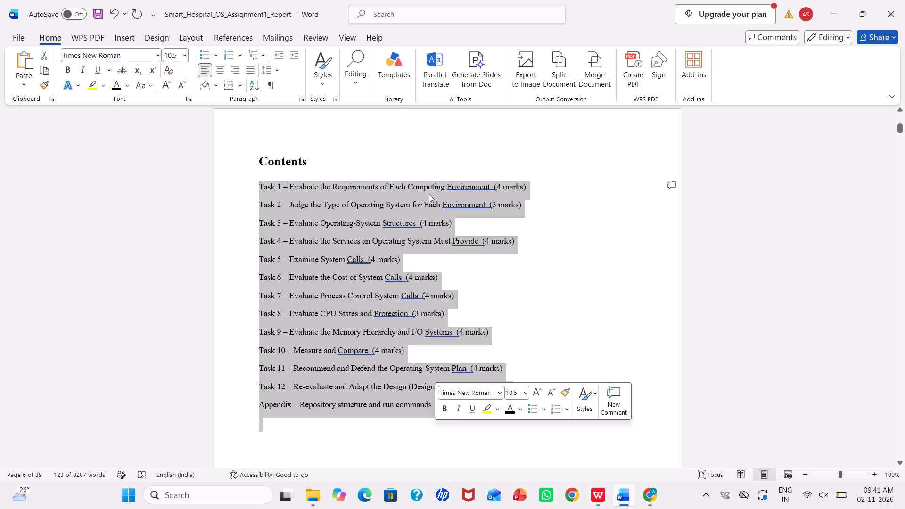
click(239, 80)
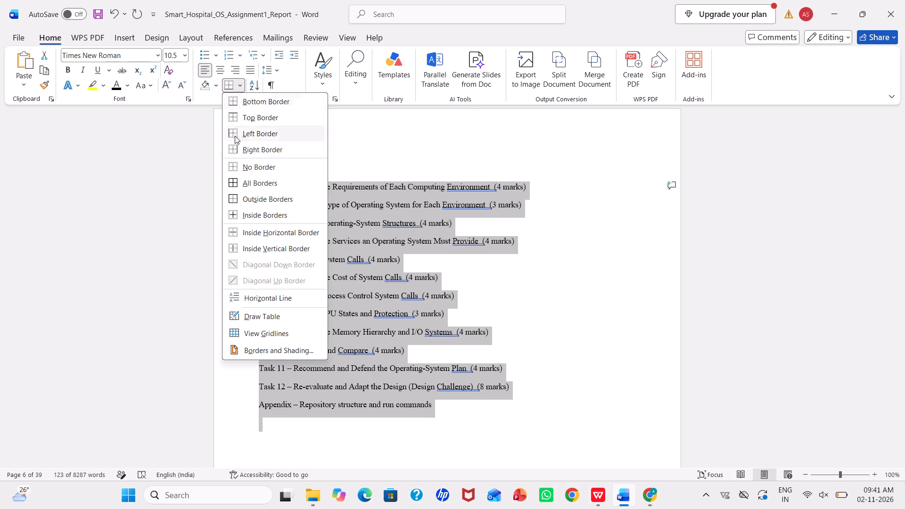
click(240, 179)
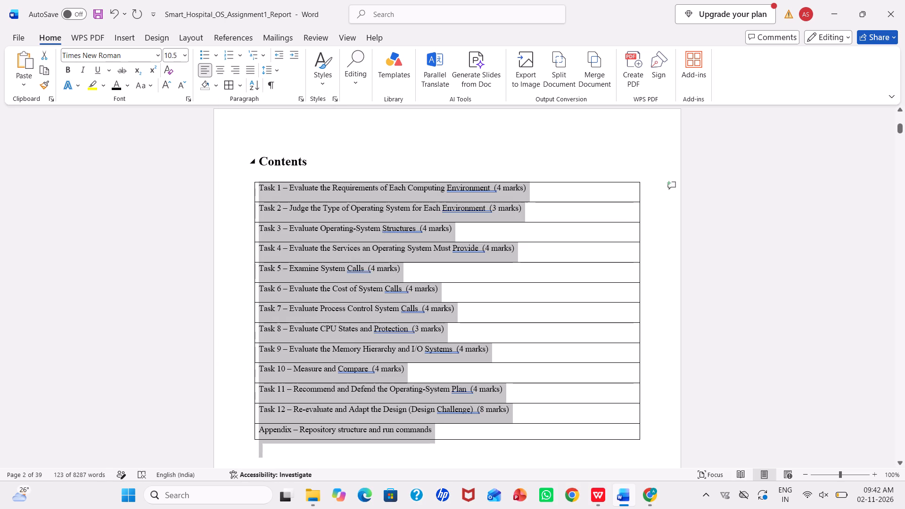
Centre the Contents heading and set its font size to 18 pt.
drag(261, 164, 345, 165)
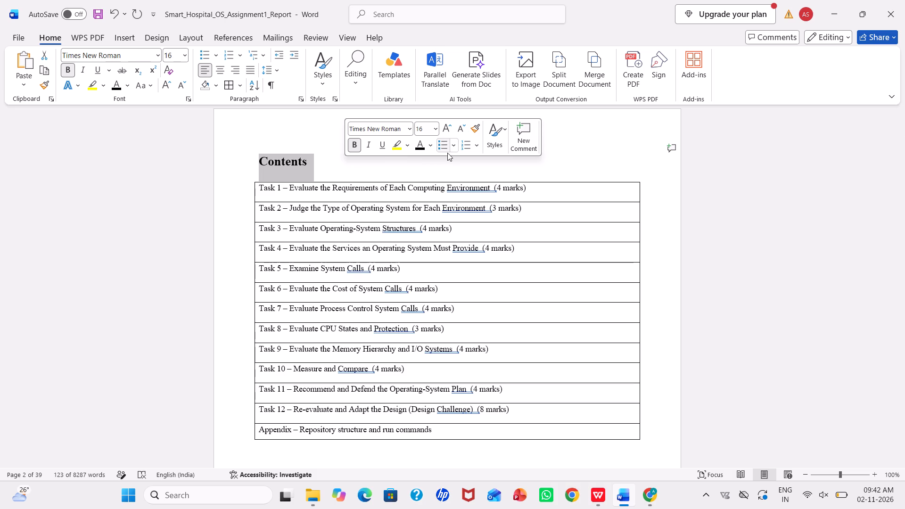
click(225, 76)
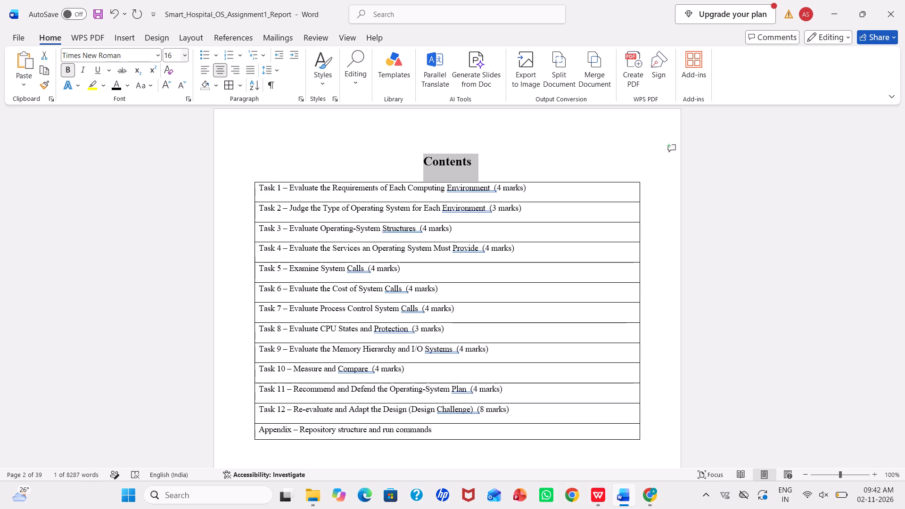
double_click(172, 84)
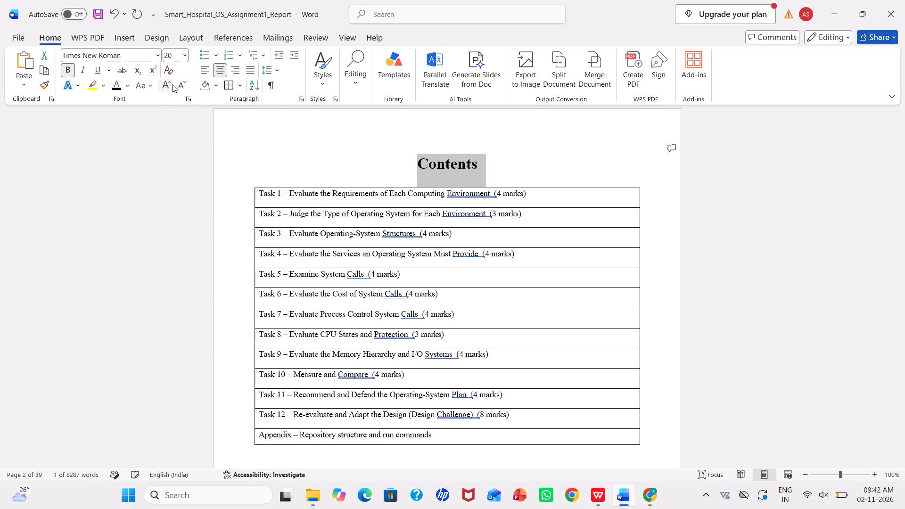
click(183, 86)
click(277, 155)
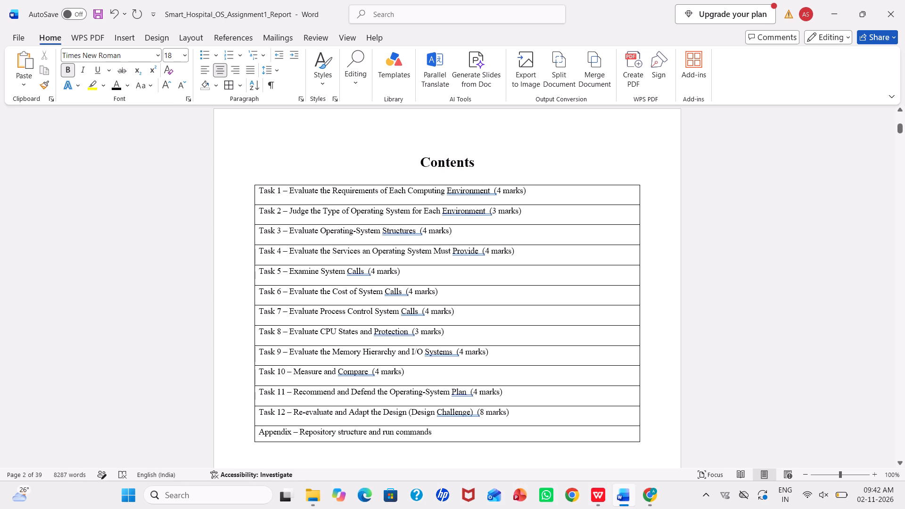
Delete the "Appendix – Repository structure and run commands" entry from the bordered Contents list.
scroll(308, 301, down, 1)
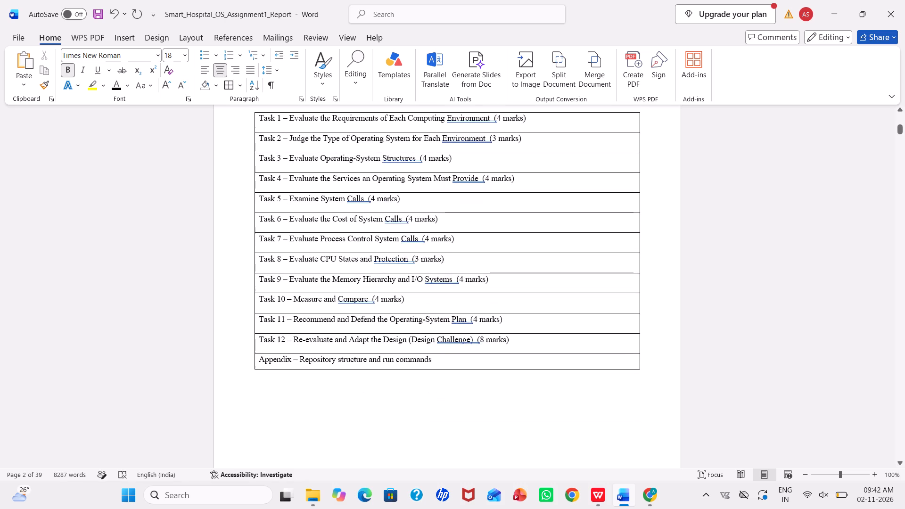
drag(453, 363, 259, 361)
key(BackSpace)
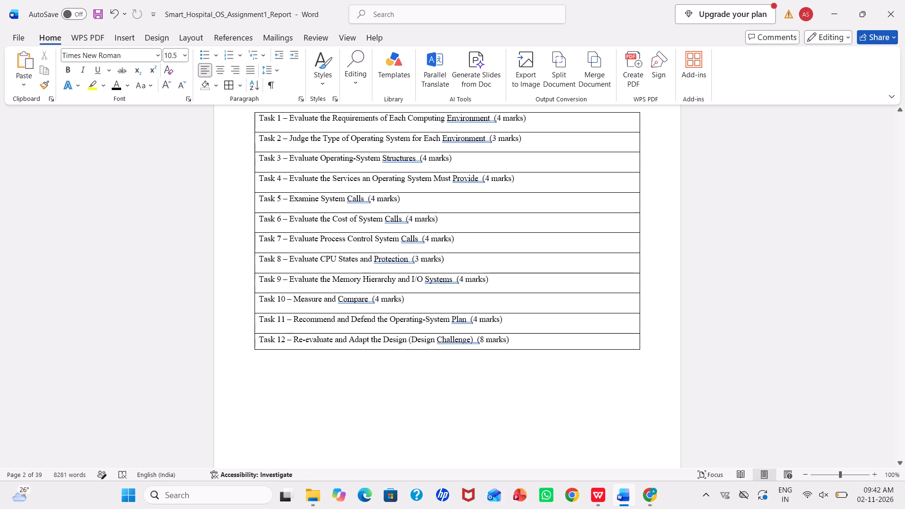
Remove the "(4 marks)" text from the end of the Task 1 entry in the Contents list.
scroll(310, 376, down, 3)
scroll(311, 364, up, 1)
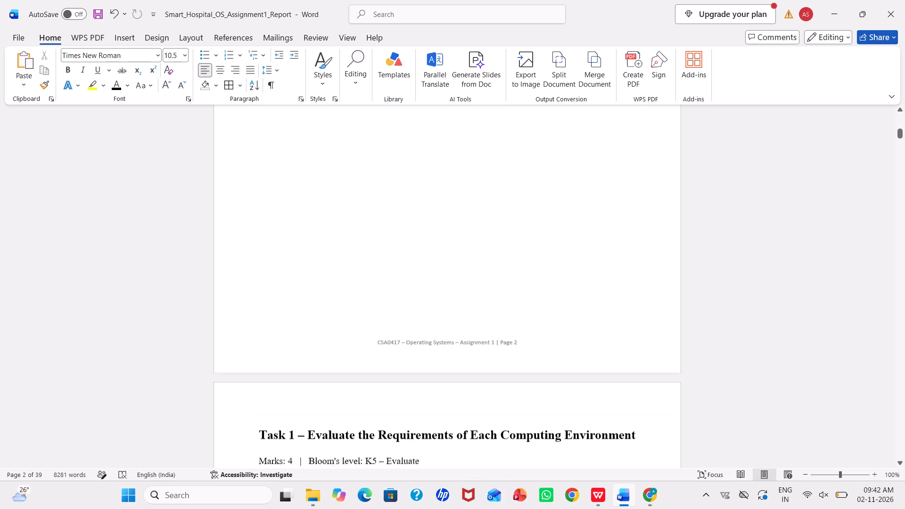
scroll(311, 364, up, 1)
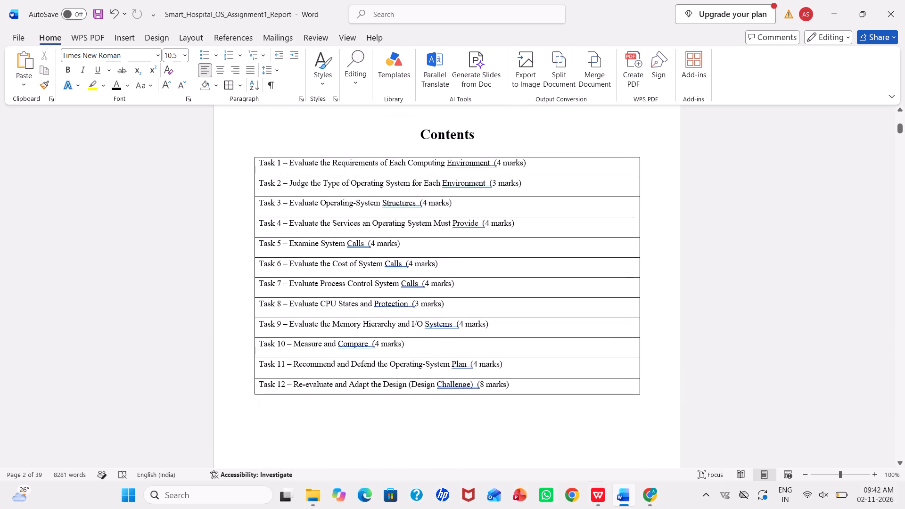
click(530, 172)
key(BackSpace)
key(BackSpace)
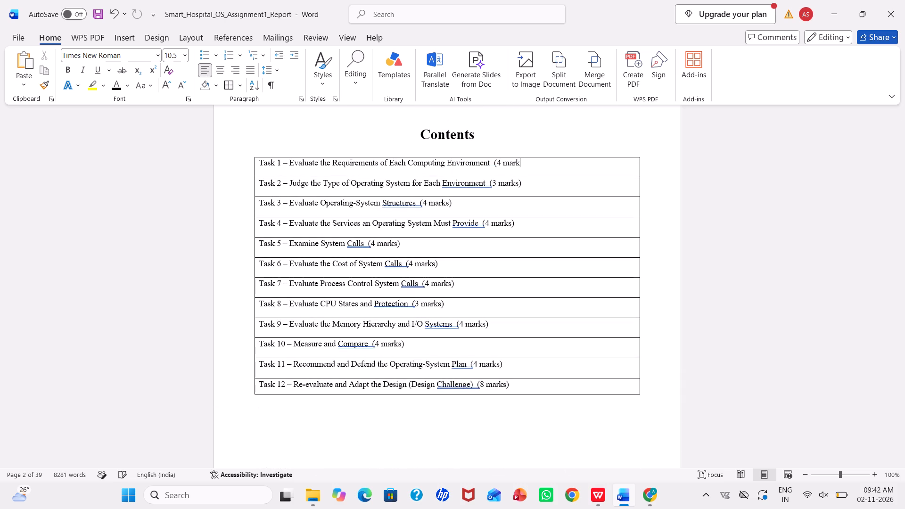
key(BackSpace)
key(BackSpace)
key(BackSpace)
key(BackSpace)
key(BackSpace)
key(BackSpace)
key(BackSpace)
key(BackSpace)
Remove the "(3 marks)" text from the end of the Task 2 entry in the Contents list.
key(Down)
key(Right)
key(Right)
key(Right)
key(Right)
key(Right)
key(Right)
key(Right)
key(Right)
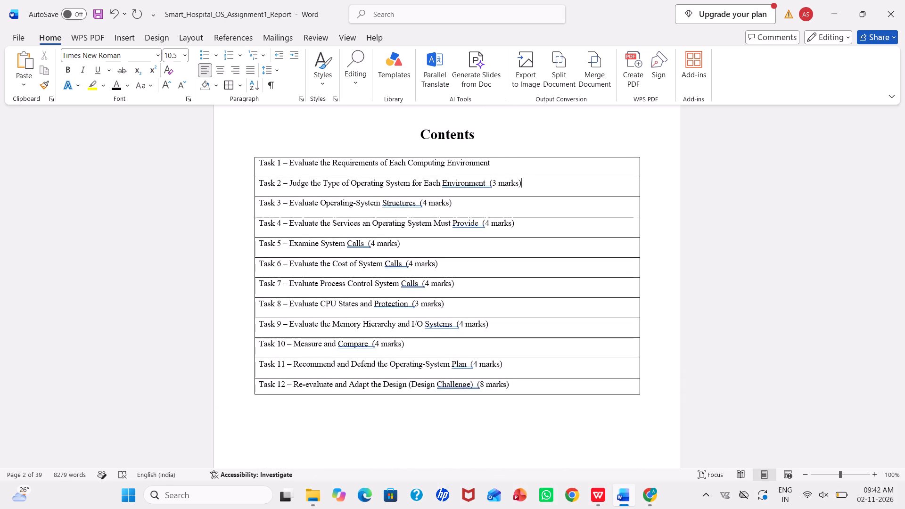
key(BackSpace)
key(BackSpace)
key(BackSpace)
key(BackSpace)
key(BackSpace)
key(BackSpace)
key(BackSpace)
key(BackSpace)
key(BackSpace)
key(BackSpace)
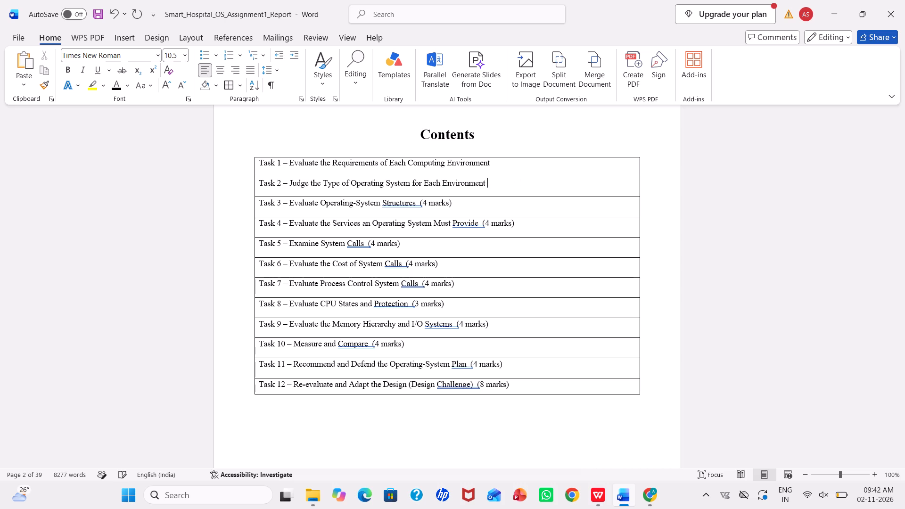
Remove the "(4 marks)" text from the end of the Task 3 entry in the Contents list.
key(Down)
key(BackSpace)
key(BackSpace)
key(BackSpace)
key(BackSpace)
key(BackSpace)
key(BackSpace)
key(BackSpace)
key(BackSpace)
key(BackSpace)
Remove the "(4 marks)" text from the end of the Task 4 entry in the Contents list.
key(Down)
key(Right)
key(Right)
key(Right)
key(Right)
key(Right)
key(Right)
key(Right)
key(Right)
key(Right)
key(Right)
key(Right)
key(Right)
key(Right)
key(Right)
key(Right)
key(Right)
key(Right)
key(Right)
key(Right)
key(Right)
key(Right)
key(Right)
key(Right)
key(Right)
key(Right)
key(Right)
key(Right)
key(BackSpace)
key(BackSpace)
key(BackSpace)
key(BackSpace)
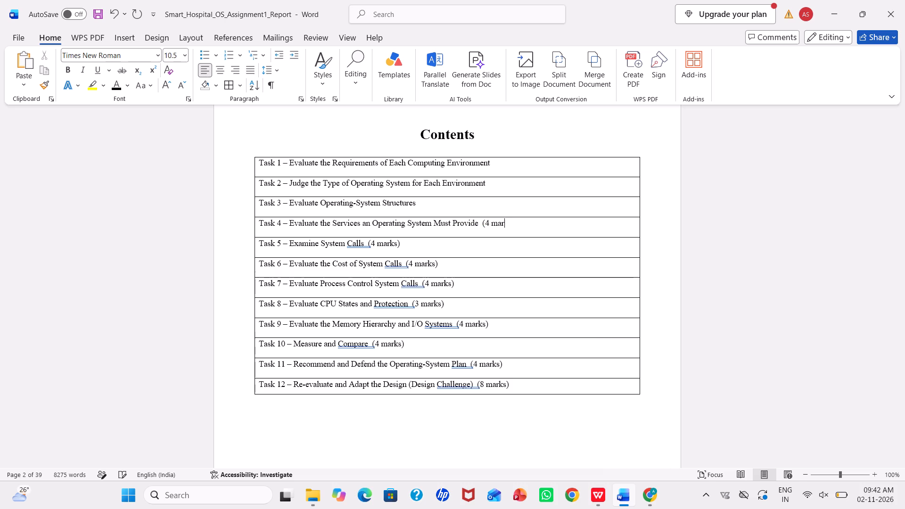
key(BackSpace)
key(BackSpace)
key(BackSpace)
key(BackSpace)
key(BackSpace)
key(BackSpace)
key(BackSpace)
Remove the "(4 marks)" text from the end of the Task 5 entry in the Contents list.
key(Down)
key(BackSpace)
key(BackSpace)
key(BackSpace)
key(BackSpace)
key(BackSpace)
key(BackSpace)
key(BackSpace)
key(BackSpace)
key(BackSpace)
key(BackSpace)
key(BackSpace)
Remove the "(4 marks)" text from the end of the Task 6 entry in the Contents list.
key(Down)
key(Right)
key(Right)
key(Right)
key(Right)
key(Right)
key(Right)
key(Right)
key(Right)
key(Right)
key(Right)
key(Right)
key(Right)
key(Right)
key(Right)
key(Right)
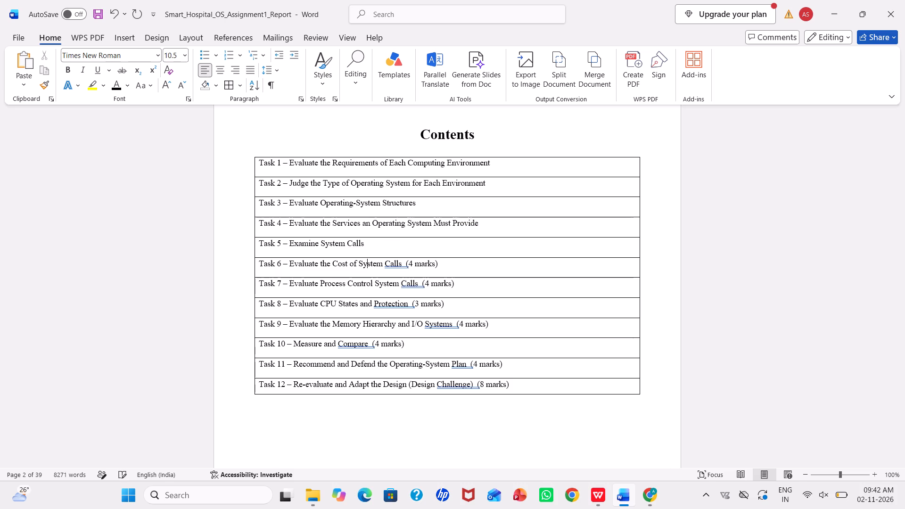
key(Right)
key(Right)
key(Right)
key(Right)
key(Right)
key(Right)
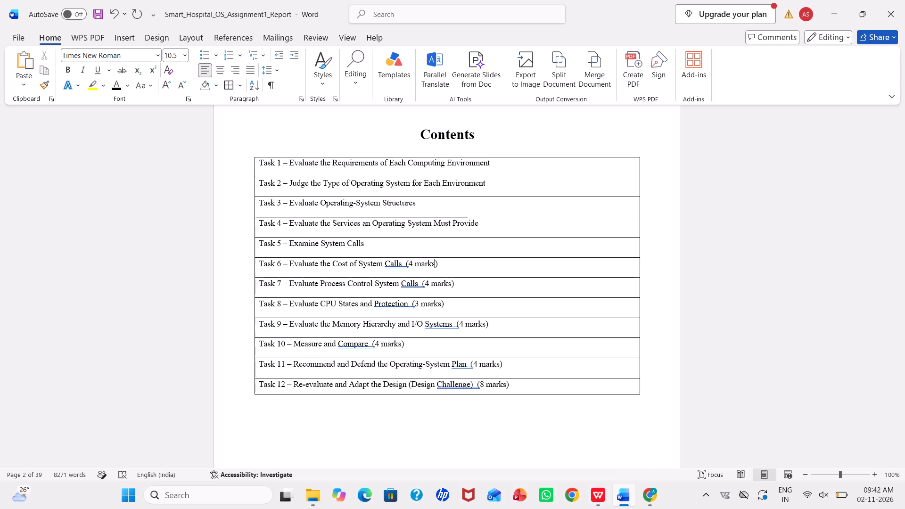
key(Right)
key(BackSpace)
key(BackSpace)
key(BackSpace)
key(BackSpace)
key(BackSpace)
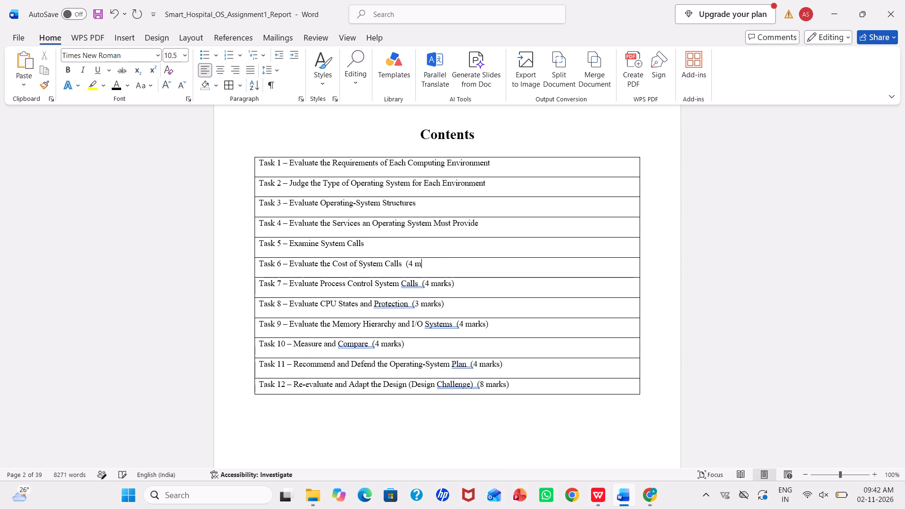
key(BackSpace)
key(BackSpace)
key(BackSpace)
key(BackSpace)
key(BackSpace)
Remove the "(4 marks)" text from the end of the Task 7 entry in the Contents list.
key(Right)
key(Right)
key(Right)
key(Right)
key(Right)
key(Right)
key(Right)
key(Right)
key(Right)
key(Right)
key(Right)
key(Right)
key(Right)
key(Right)
key(Right)
key(Right)
key(Right)
key(Right)
key(Right)
key(Right)
key(Right)
key(Right)
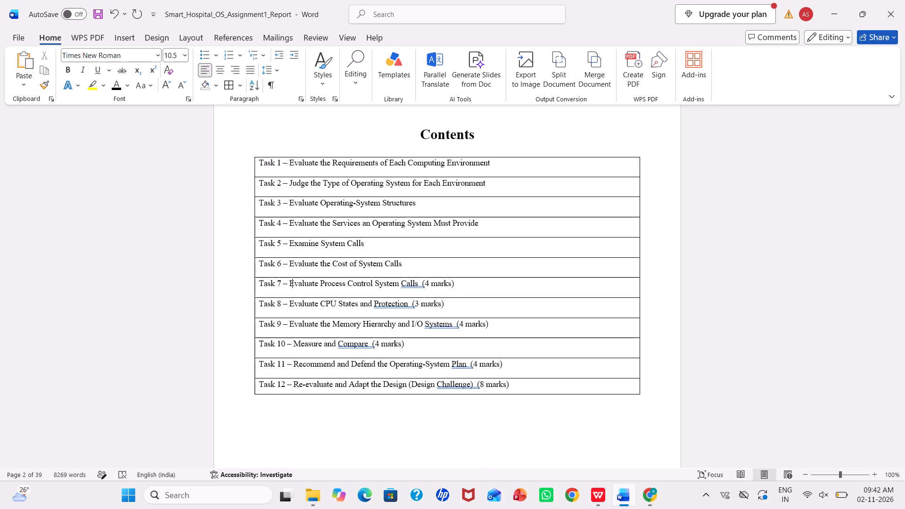
key(Right)
key(Right)
key(Right)
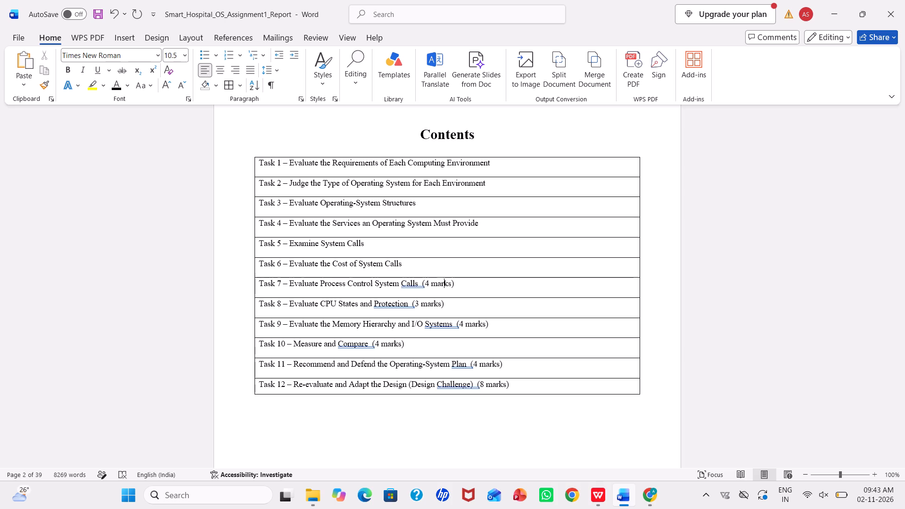
key(Right)
key(BackSpace)
key(BackSpace)
key(BackSpace)
key(BackSpace)
key(BackSpace)
key(BackSpace)
key(BackSpace)
key(BackSpace)
key(BackSpace)
Remove the "(3 marks)" text from the end of the Task 8 entry in the Contents list.
key(Right)
key(Up)
key(Down)
key(Up)
key(Down)
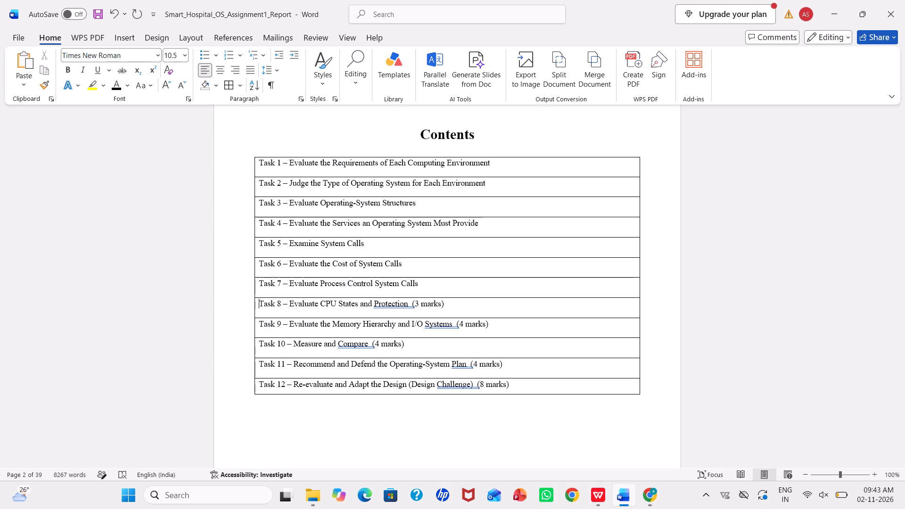
key(Right)
key(Right)
key(Right)
key(Right)
key(Right)
key(Right)
key(Right)
key(Right)
key(Right)
key(Right)
key(Right)
key(Right)
key(Right)
key(Right)
key(Right)
key(Right)
key(Right)
key(Right)
key(Right)
key(Right)
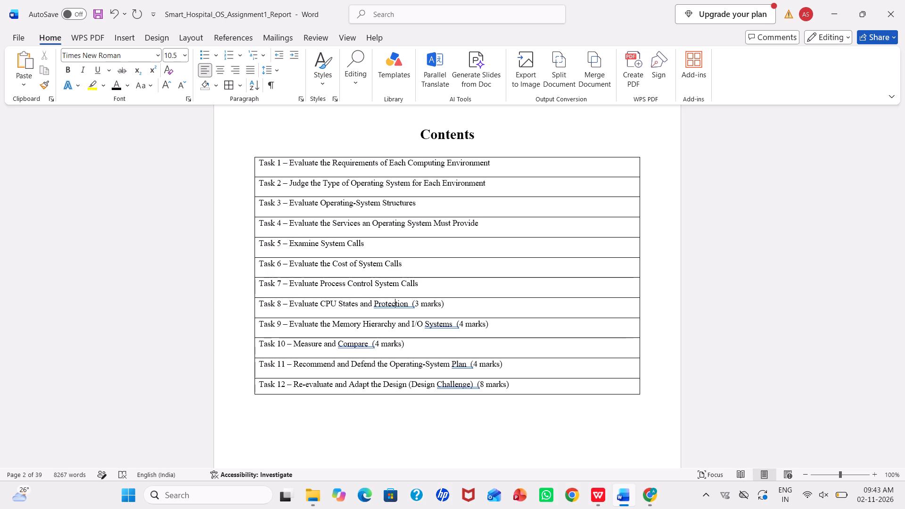
key(BackSpace)
key(BackSpace)
key(BackSpace)
key(BackSpace)
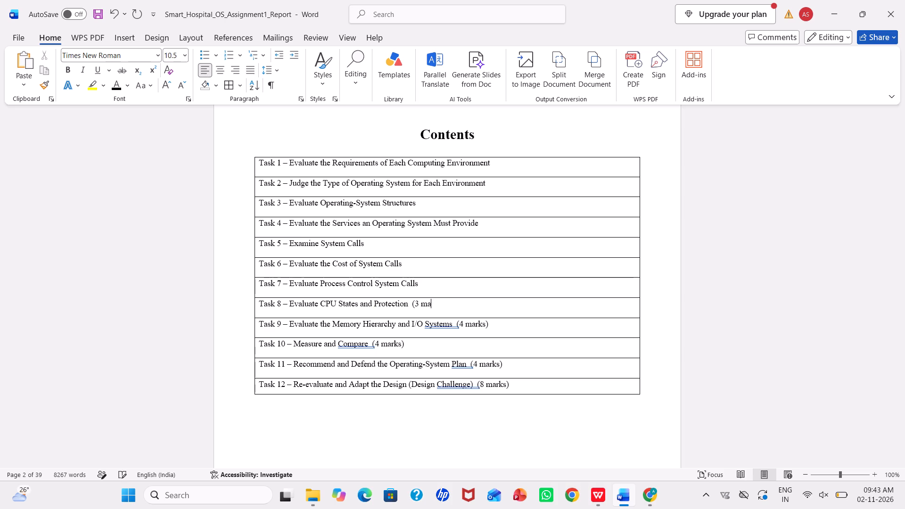
key(BackSpace)
key(BackSpace)
key(BackSpace)
key(BackSpace)
key(BackSpace)
Remove the "(4 marks)" text from the end of the Task 9 entry in the Contents list.
key(Down)
key(Right)
key(Right)
key(Right)
key(Right)
key(Right)
key(Right)
key(Right)
key(Right)
key(Right)
key(Right)
key(Right)
key(Right)
key(Right)
key(Right)
key(Right)
key(Right)
key(Right)
key(Right)
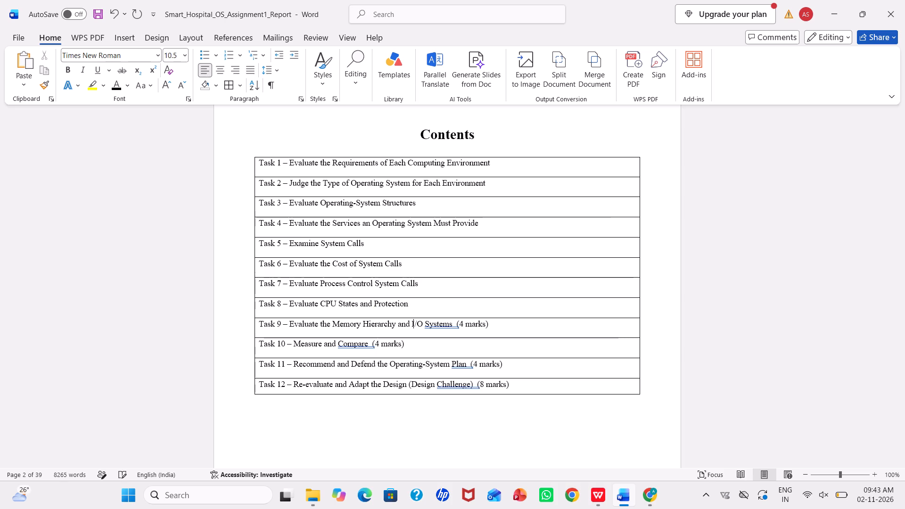
key(Right)
key(Right)
key(Right)
key(Right)
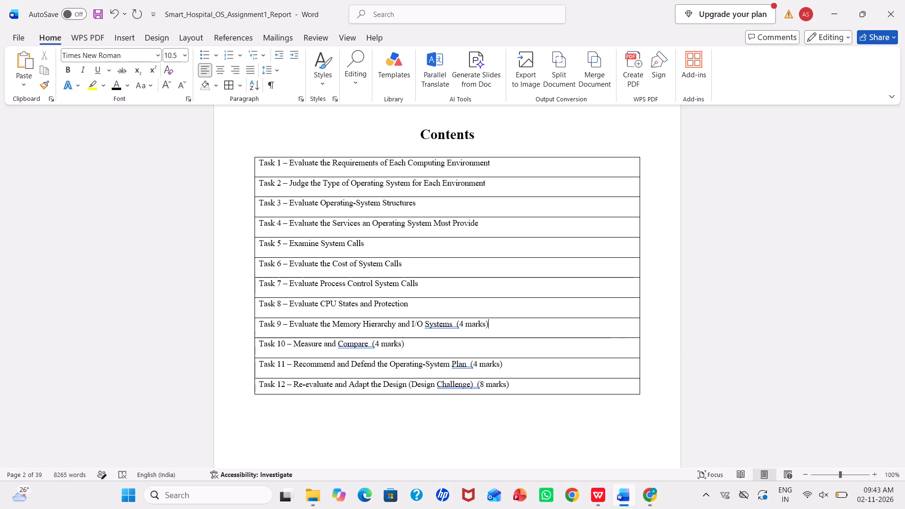
key(BackSpace)
key(BackSpace)
key(BackSpace)
key(BackSpace)
key(BackSpace)
key(BackSpace)
key(BackSpace)
key(BackSpace)
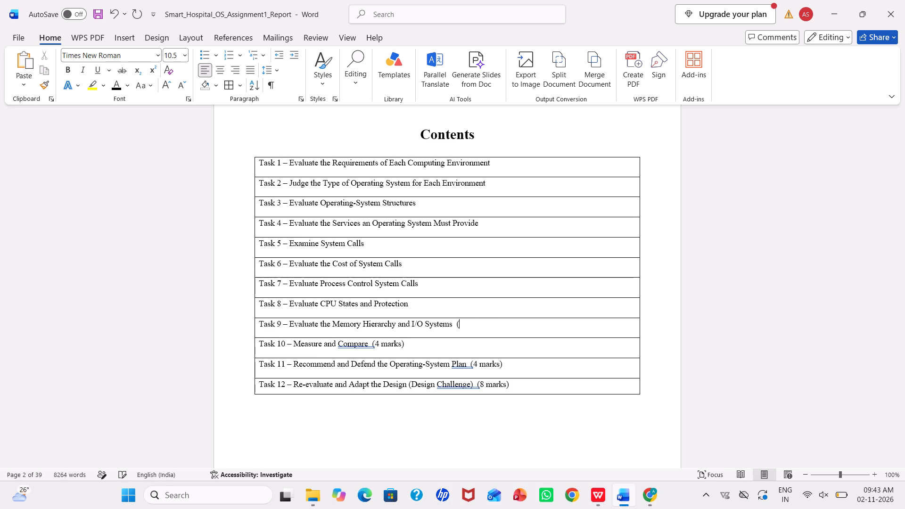
key(BackSpace)
Remove the "(4 marks)" text from the end of the Task 10 entry in the Contents list.
key(Down)
key(backslash)
key(BackSpace)
key(BackSpace)
key(BackSpace)
key(BackSpace)
key(BackSpace)
key(BackSpace)
key(BackSpace)
key(BackSpace)
key(BackSpace)
key(BackSpace)
key(BackSpace)
key(BackSpace)
Remove the "(4 marks)" text from the end of the Task 11 entry in the Contents list.
key(Down)
key(Right)
key(Right)
key(Right)
key(Right)
key(Right)
key(Right)
key(Right)
key(Right)
key(Right)
key(Right)
key(Right)
key(Right)
key(Right)
key(Right)
key(Right)
key(Right)
key(Right)
key(Right)
key(Right)
key(Right)
key(Right)
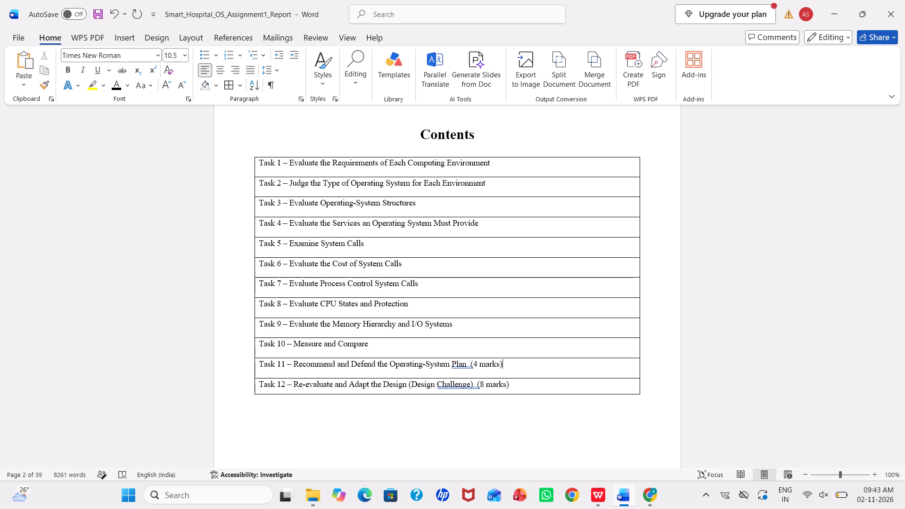
key(BackSpace)
key(BackSpace)
key(BackSpace)
key(BackSpace)
key(BackSpace)
key(BackSpace)
key(BackSpace)
key(BackSpace)
key(BackSpace)
Remove the "(8 marks)" text from the end of the Task 12 entry in the Contents list.
key(Down)
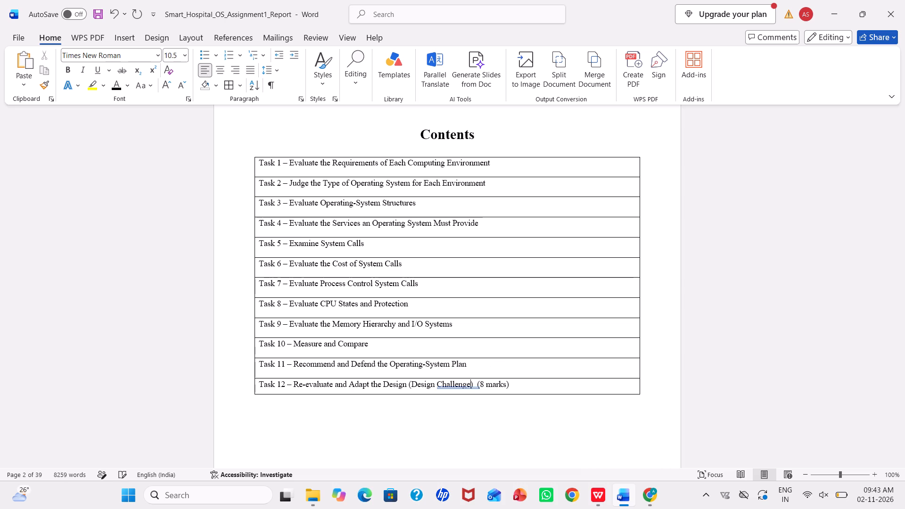
key(Right)
key(Right)
key(Right)
key(Right)
key(Right)
key(Right)
key(Right)
key(Right)
key(Right)
key(Right)
key(Right)
key(Right)
key(Right)
key(Right)
key(Right)
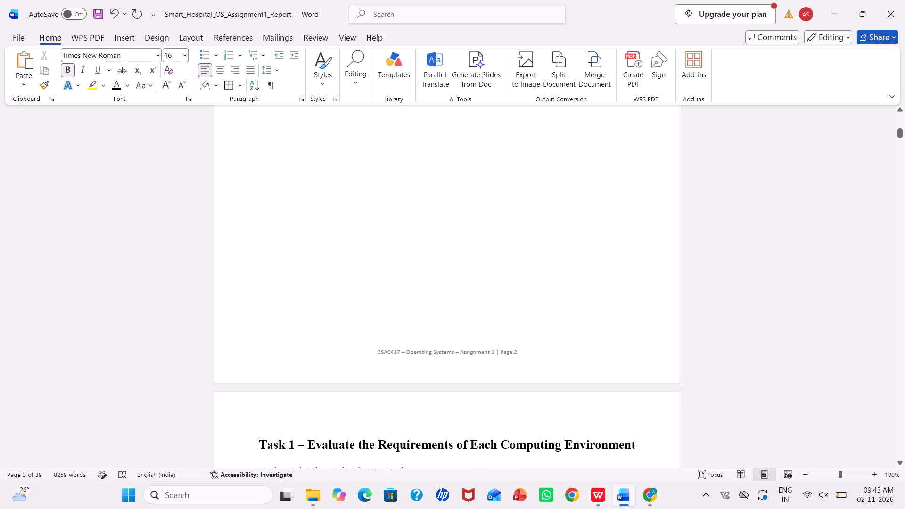
scroll(530, 172, up, 2)
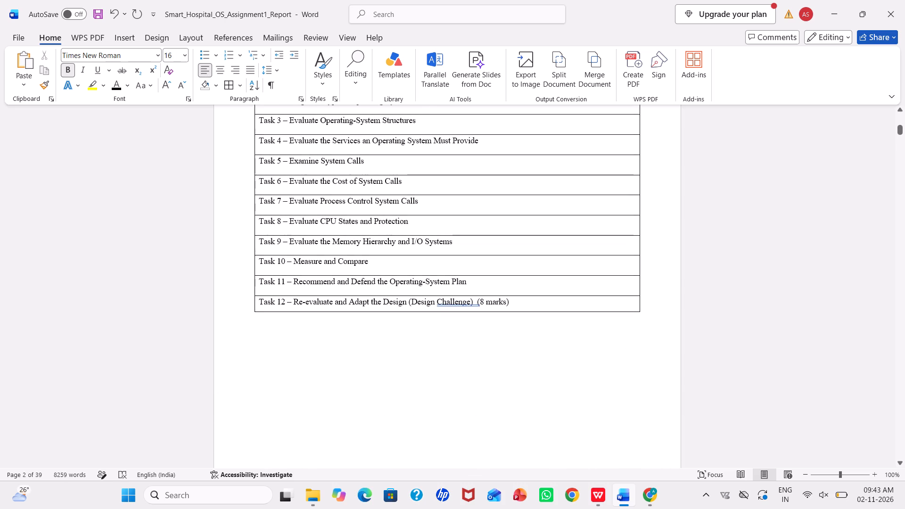
click(529, 291)
click(522, 297)
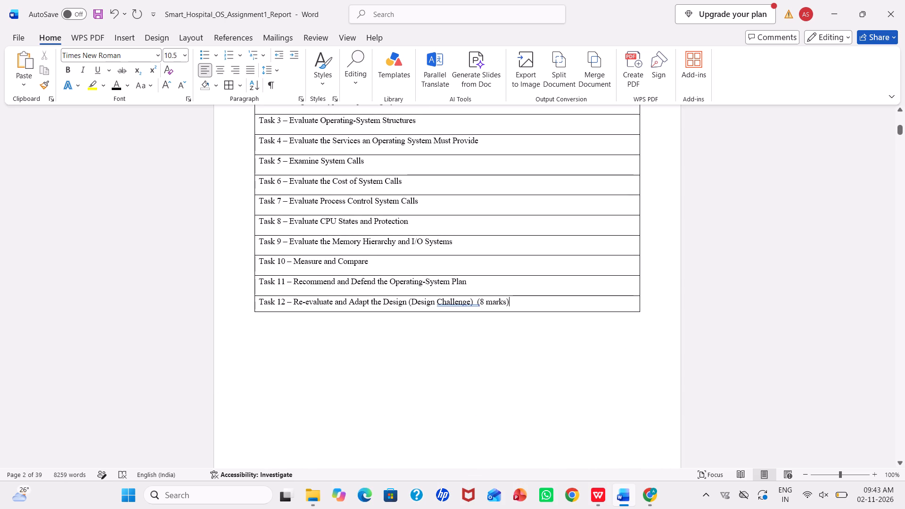
key(BackSpace)
key(BackSpace)
key(BackSpace)
key(BackSpace)
key(BackSpace)
key(BackSpace)
key(BackSpace)
key(BackSpace)
key(BackSpace)
Review the Contents table and the Task 1 pages that follow it, checking headings, tables and page layout.
scroll(431, 310, down, 2)
scroll(431, 310, up, 1)
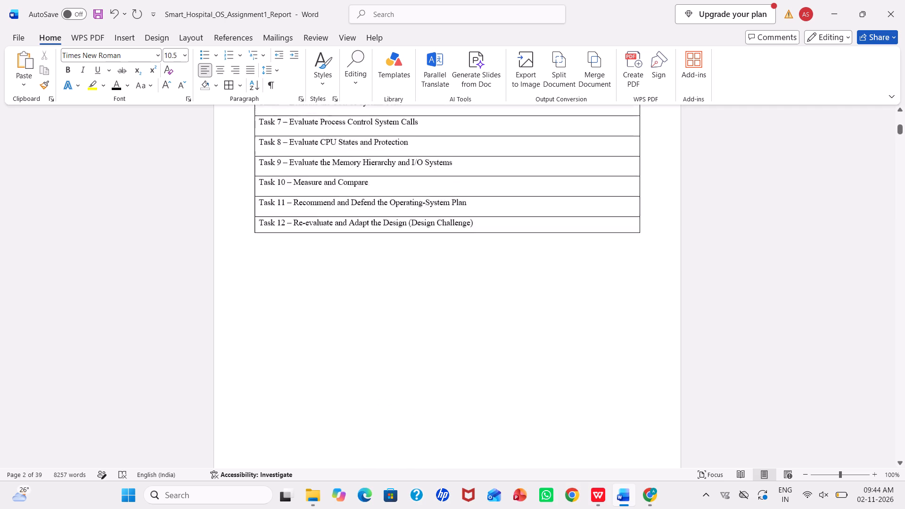
scroll(431, 310, up, 1)
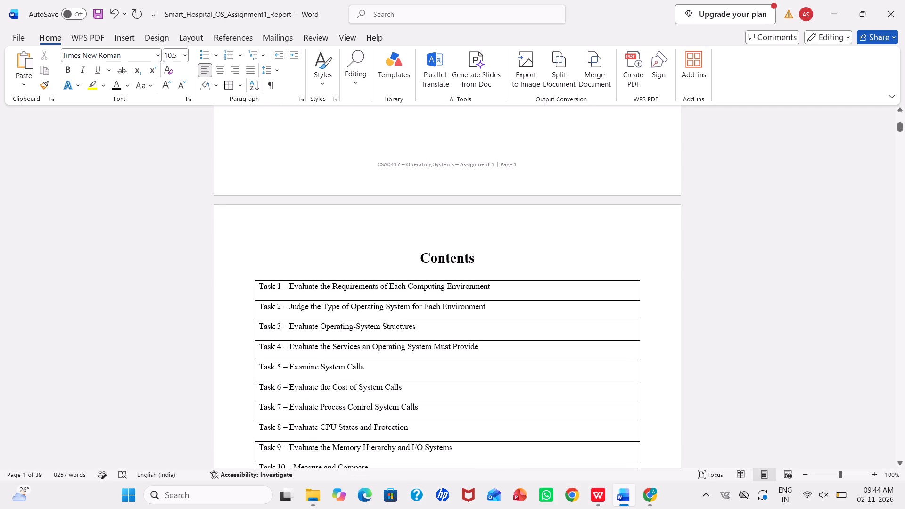
scroll(284, 287, down, 2)
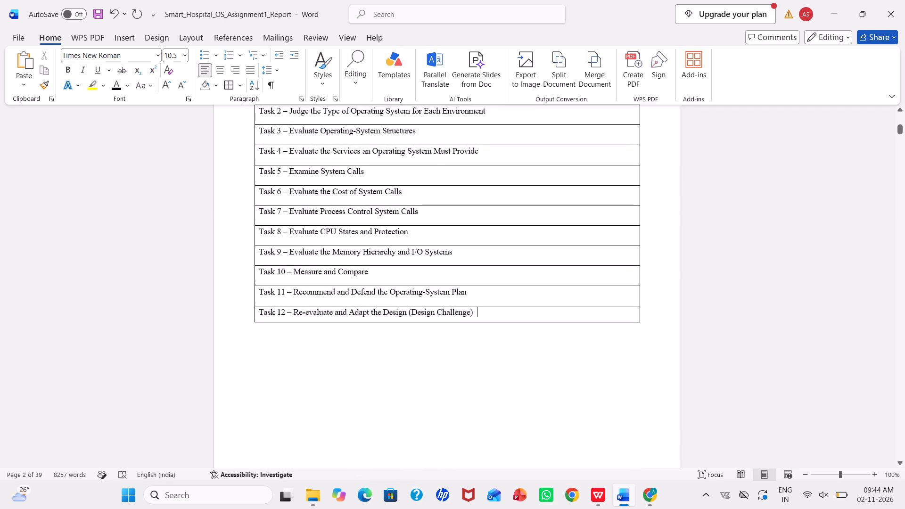
scroll(284, 287, down, 5)
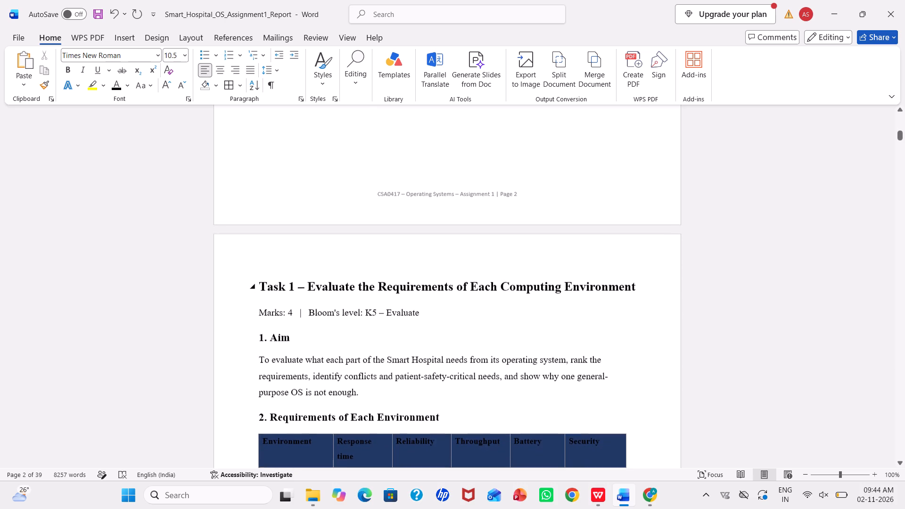
scroll(284, 287, down, 3)
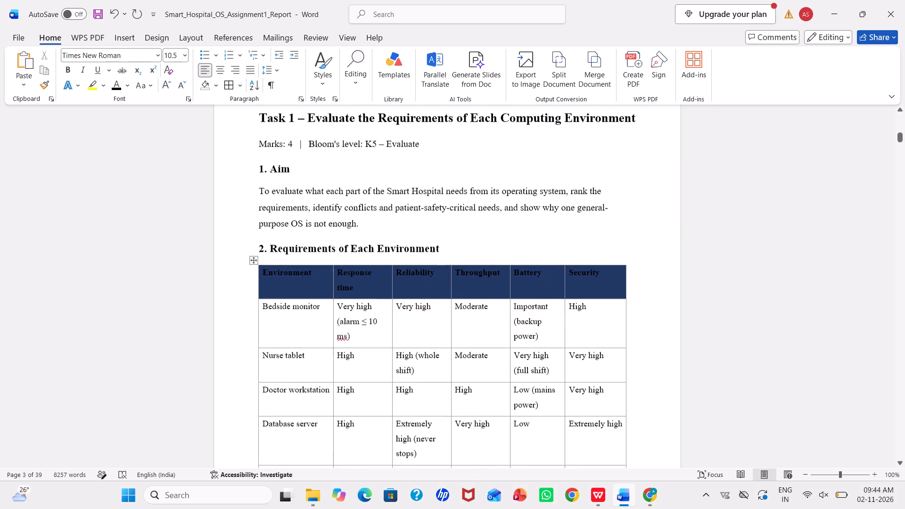
scroll(284, 287, down, 3)
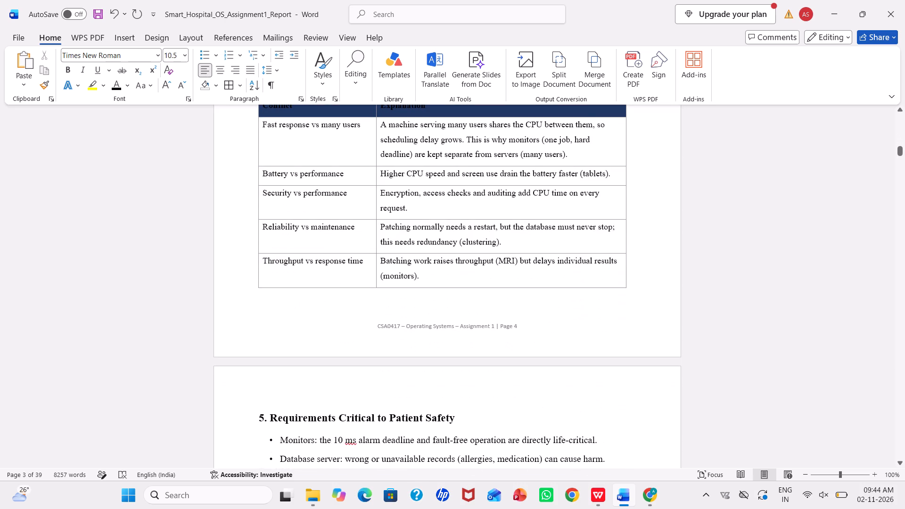
scroll(324, 309, down, 3)
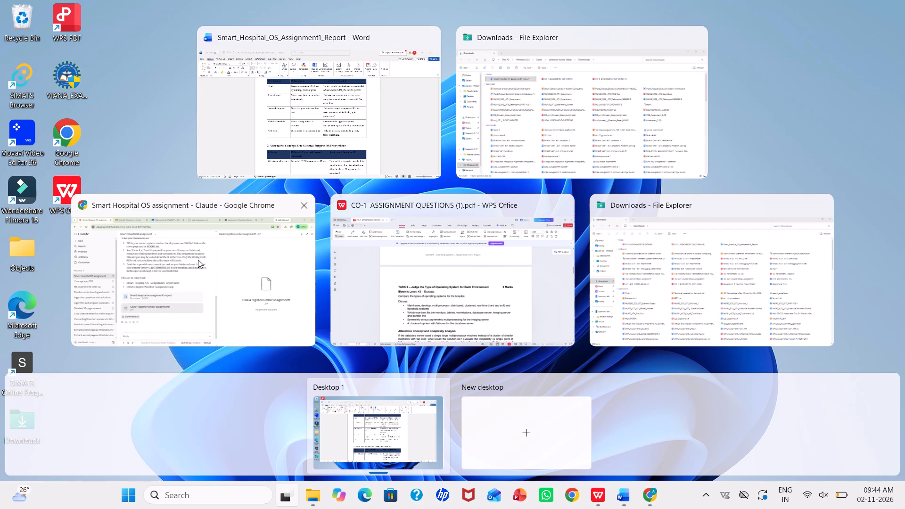
Save a copy of the report as a Word document in Downloads, shortening the file name to Smart_Hospital_OS_Assignment1.
click(295, 171)
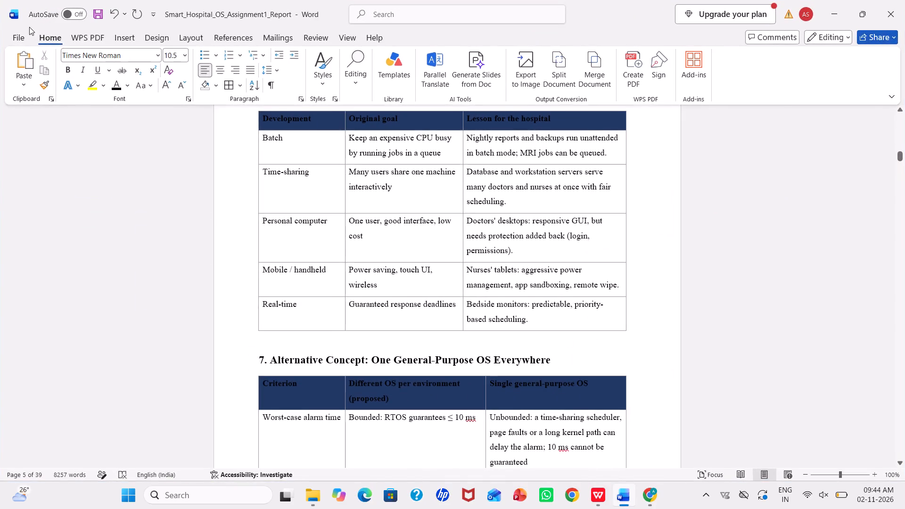
click(16, 32)
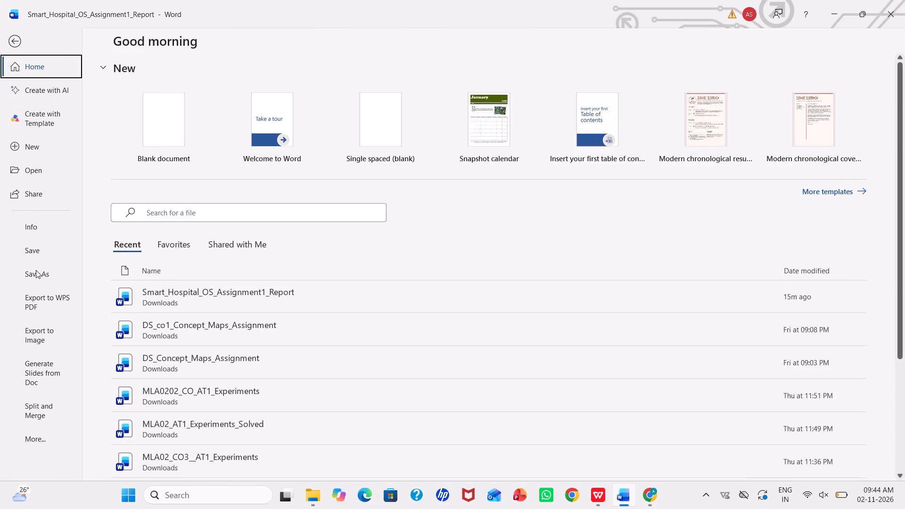
click(36, 271)
click(423, 126)
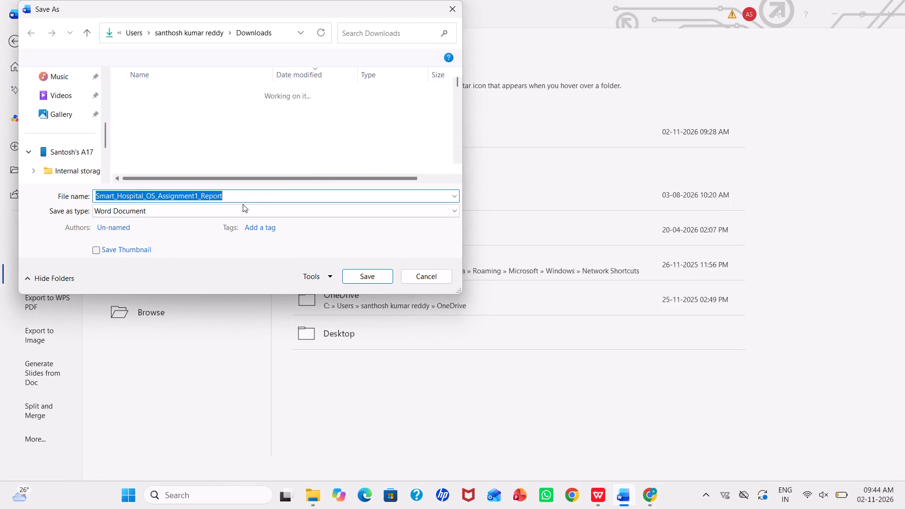
click(235, 194)
key(BackSpace)
key(BackSpace)
key(BackSpace)
key(BackSpace)
key(BackSpace)
key(BackSpace)
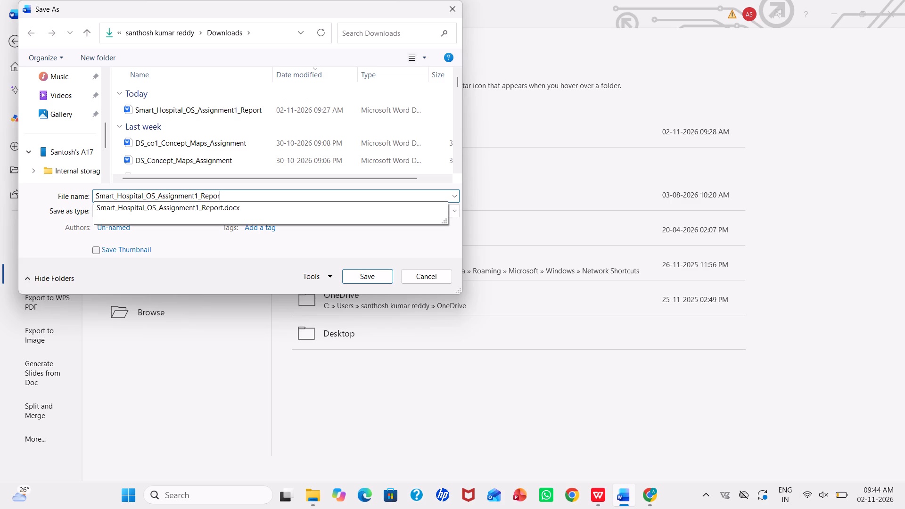
key(BackSpace)
key(minus)
key(BackSpace)
Insert CO1_ before Assignment1 in the file name and save the report in Downloads as Smart_Hospital_OS_CO1_Assignment1.
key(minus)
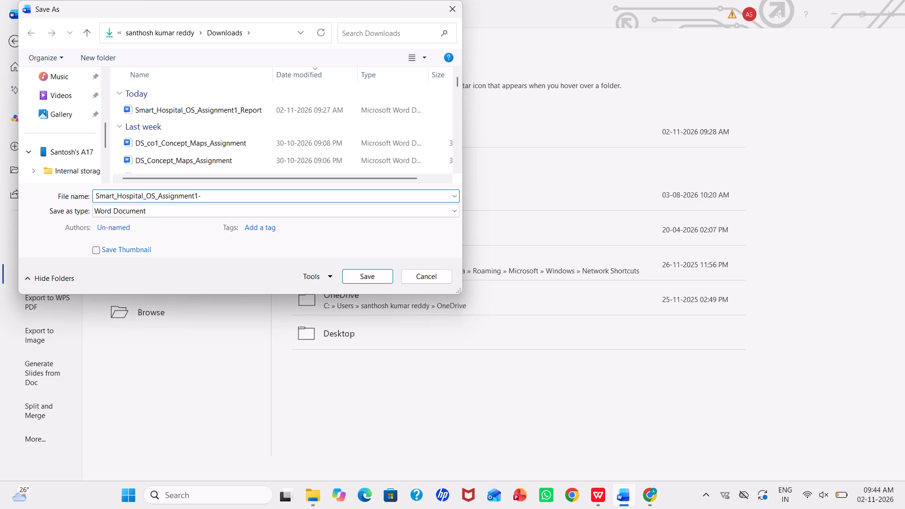
key(Left)
key(Left)
key(Left)
key(Left)
key(Left)
key(Left)
key(Left)
key(Left)
key(Left)
key(Left)
key(Left)
key(Left)
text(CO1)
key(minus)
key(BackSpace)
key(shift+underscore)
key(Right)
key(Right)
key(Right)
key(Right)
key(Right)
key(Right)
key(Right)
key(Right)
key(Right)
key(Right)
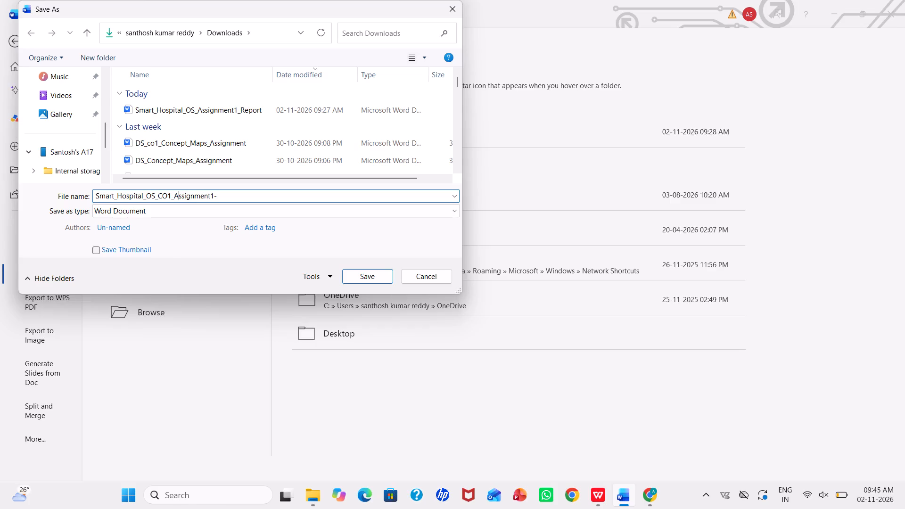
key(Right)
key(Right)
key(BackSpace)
click(373, 277)
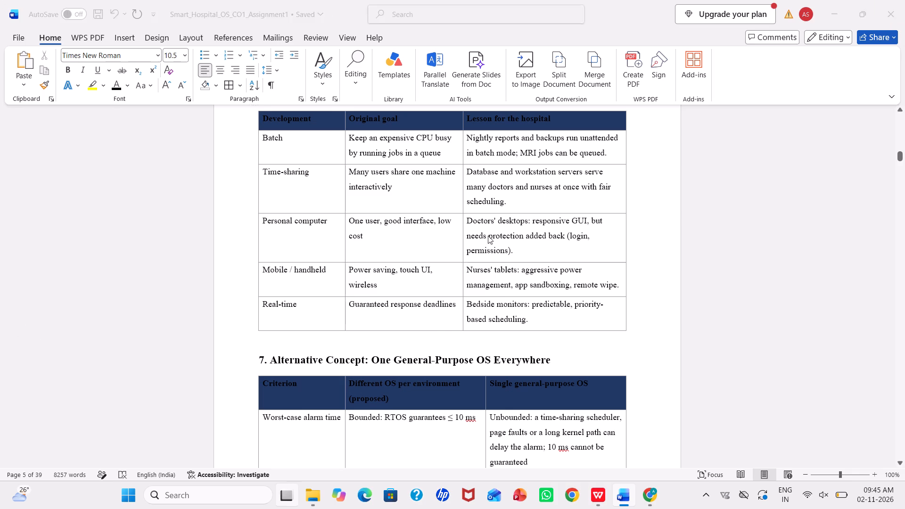
Switch to Chrome, search for google colab in a new tab and open the Google Colab site from the results.
click(264, 290)
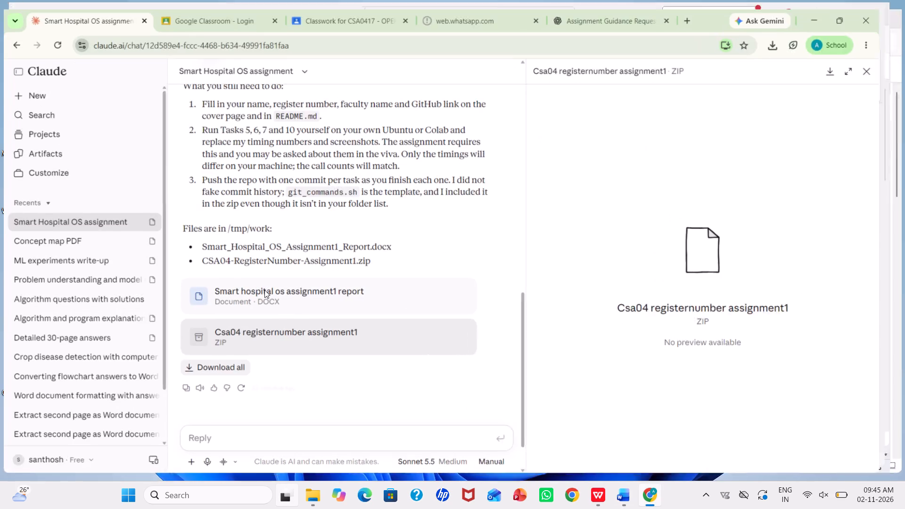
click(705, 5)
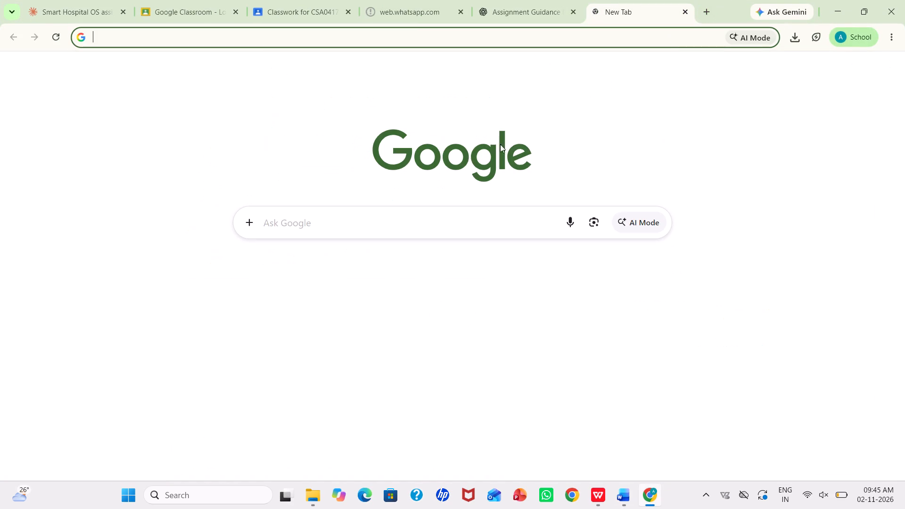
click(409, 226)
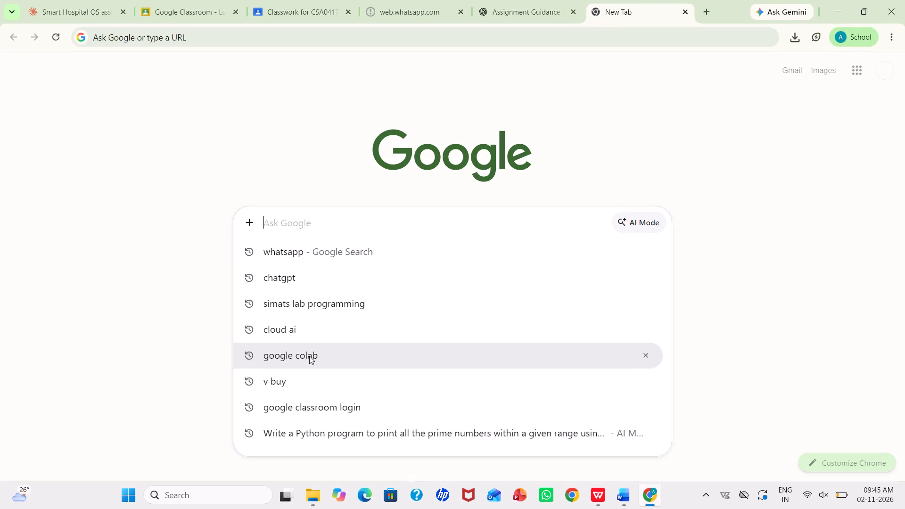
click(308, 353)
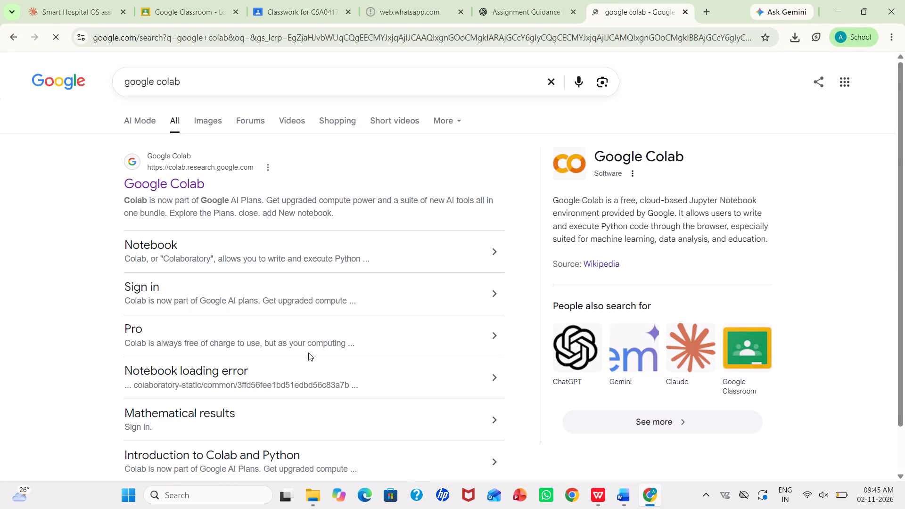
click(148, 182)
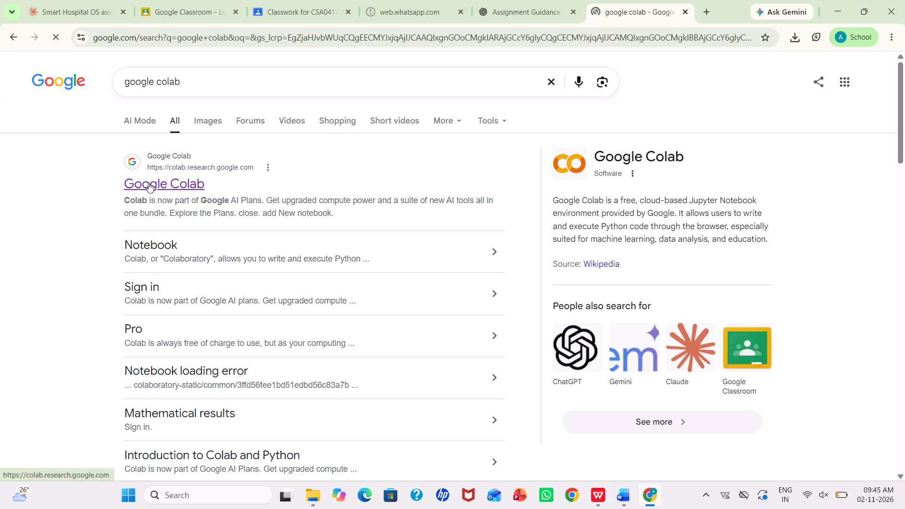